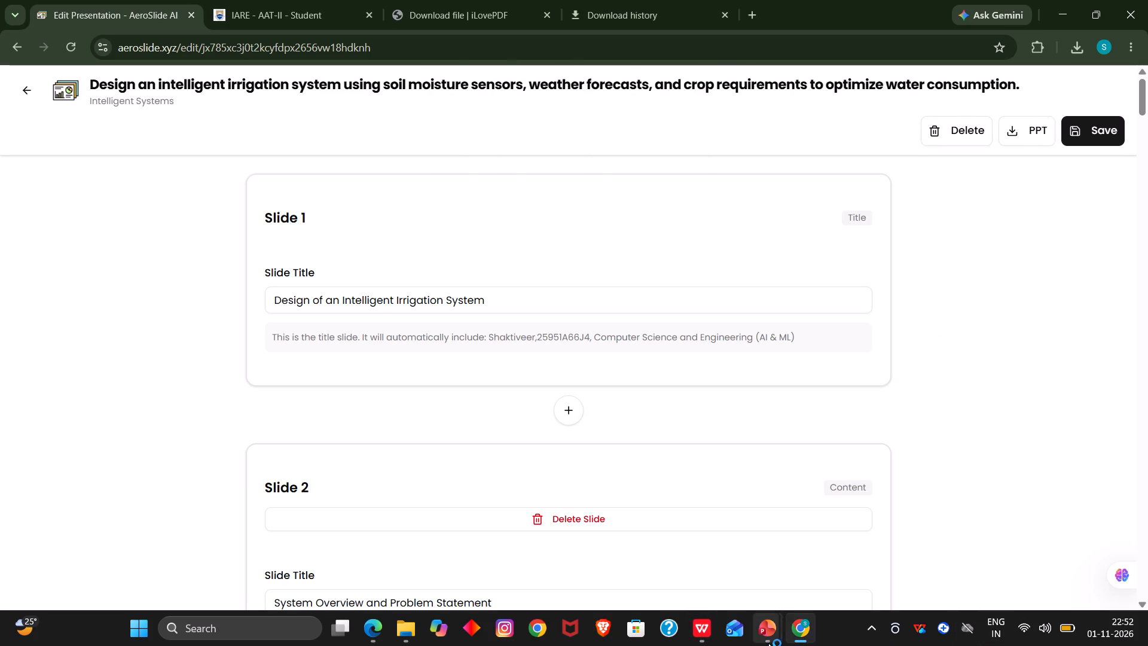
click(773, 489)
click(706, 621)
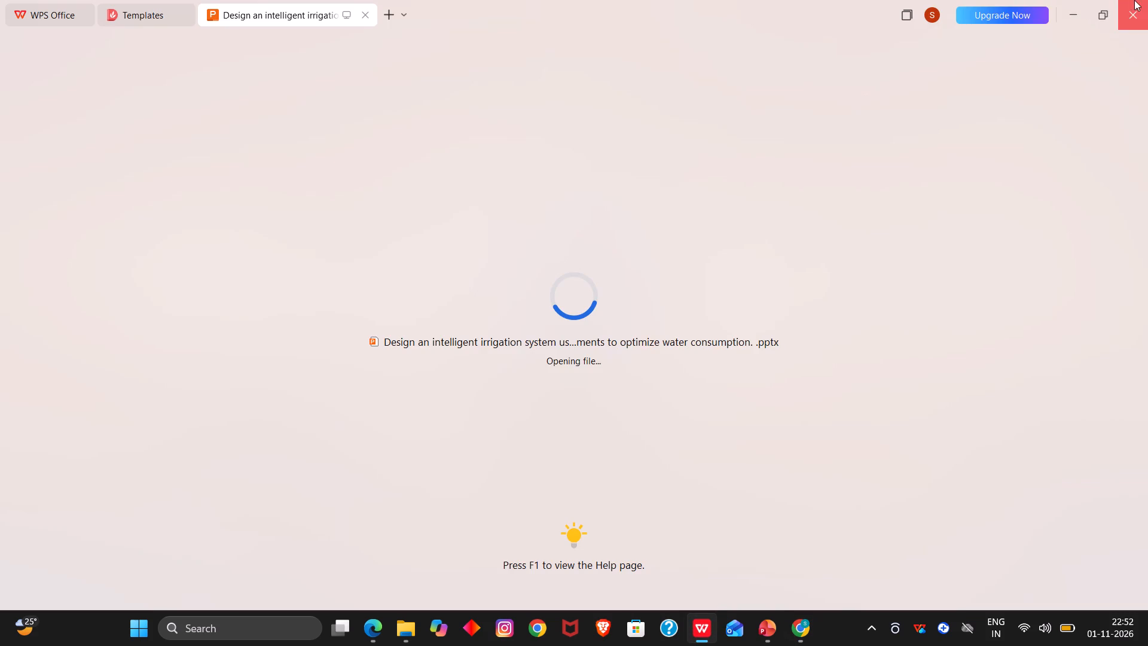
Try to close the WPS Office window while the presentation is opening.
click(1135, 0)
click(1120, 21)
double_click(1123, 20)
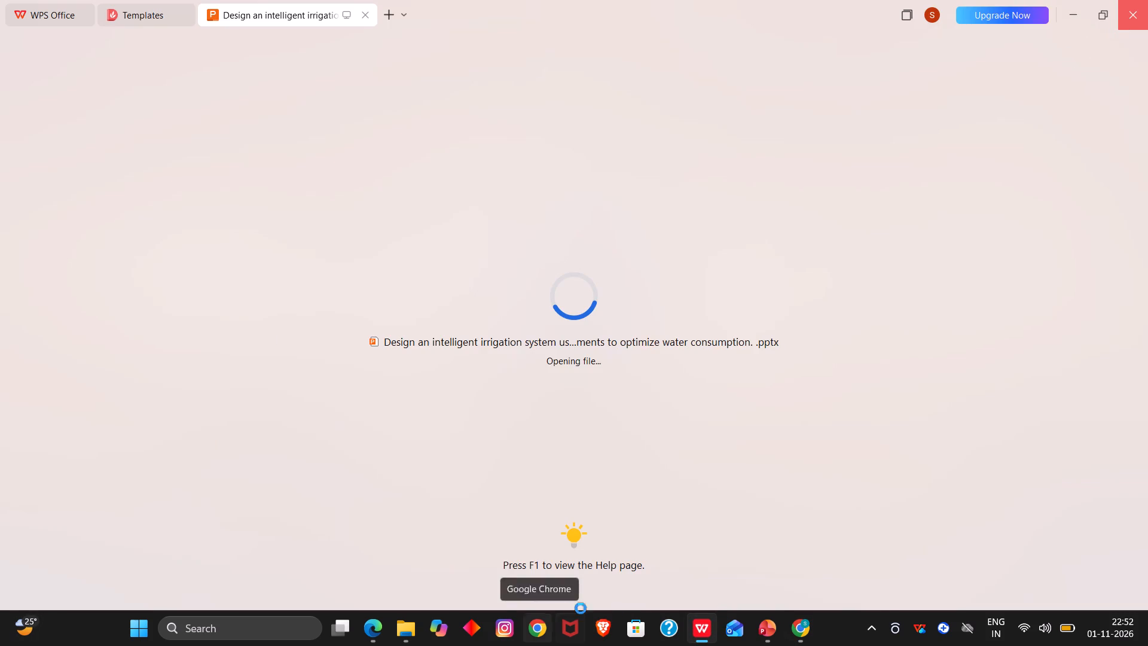
Switch to Chrome and return to the Samvidha AAT-II submission page.
click(796, 635)
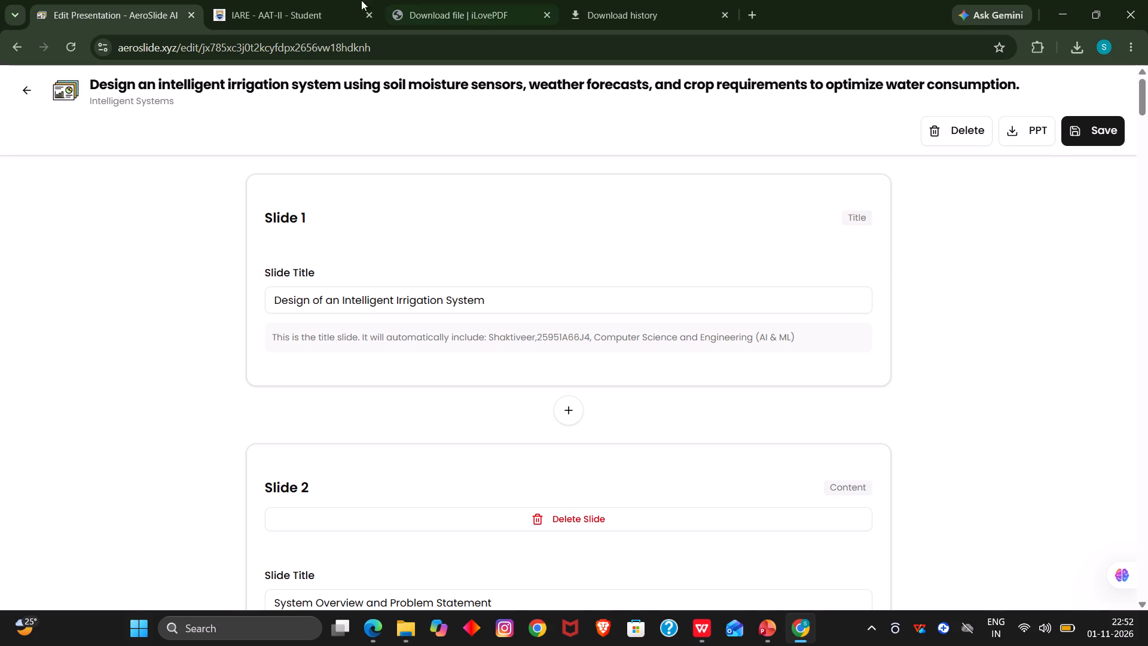
click(304, 0)
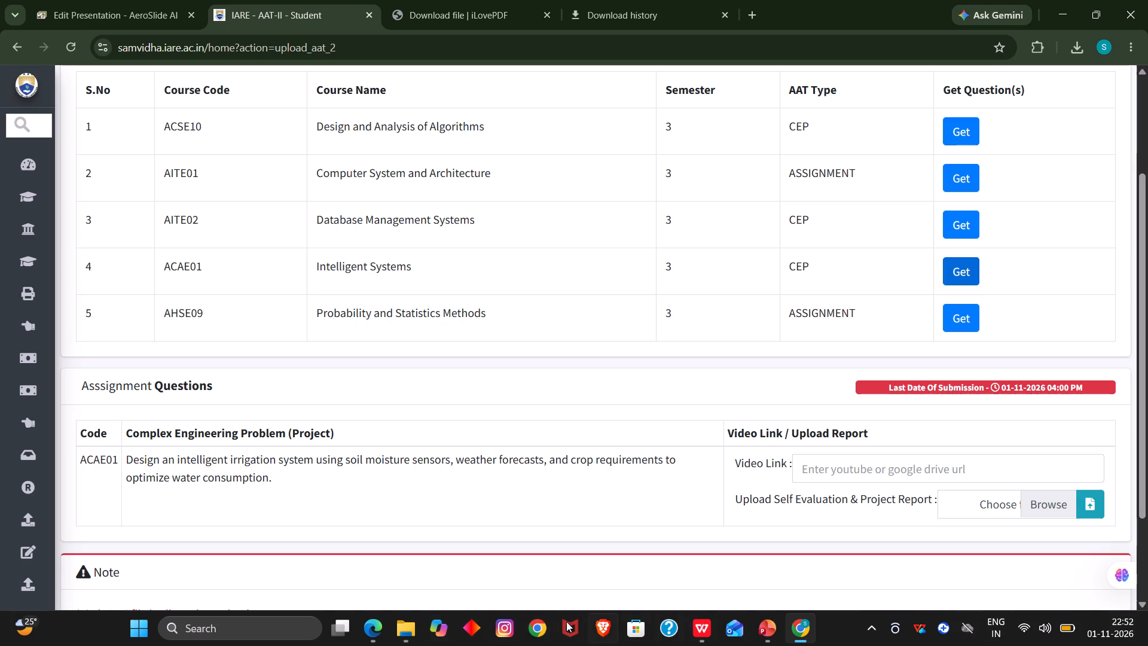
Open the recent Serverless Inventory Management System presentation from File Explorer in PowerPoint.
click(404, 623)
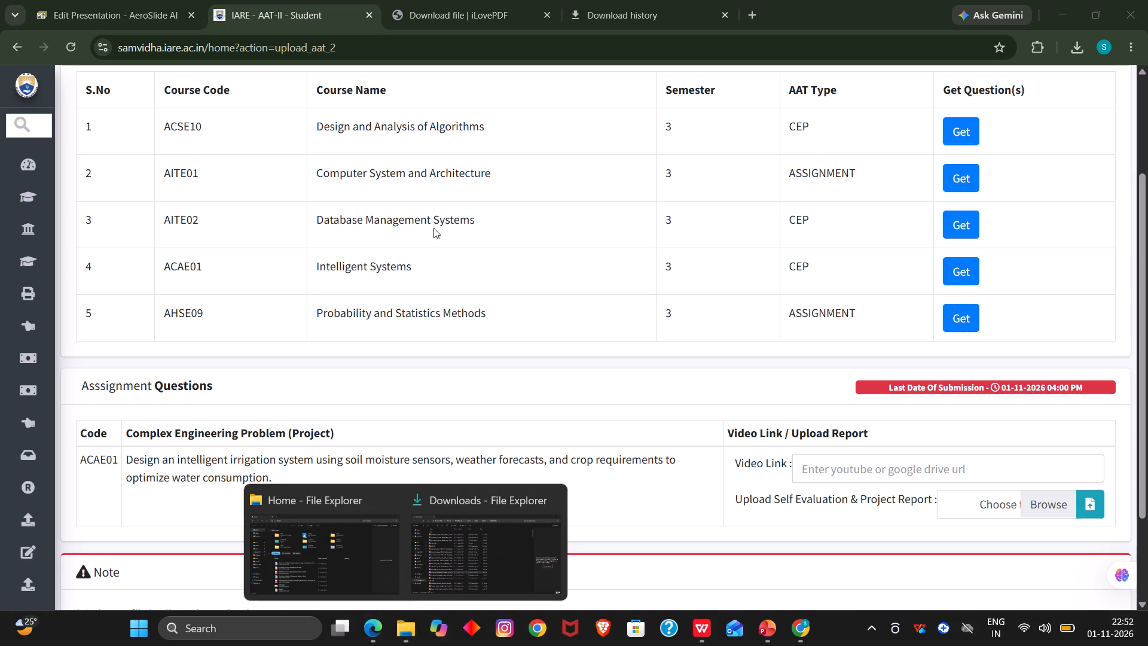
click(343, 519)
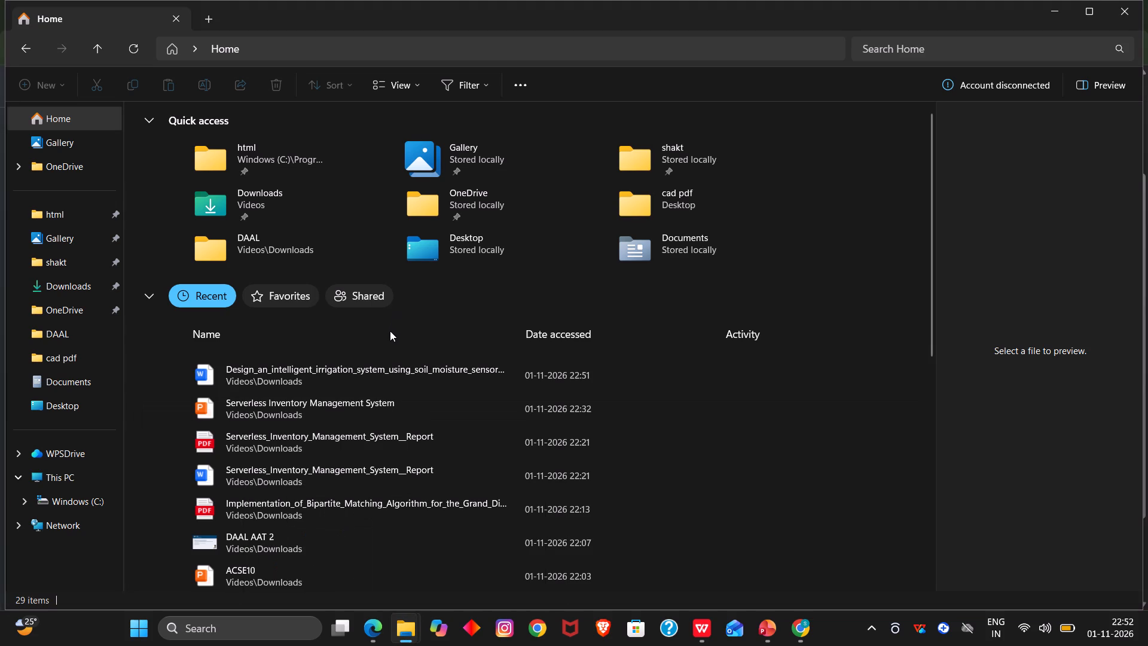
scroll(390, 336, down, 1)
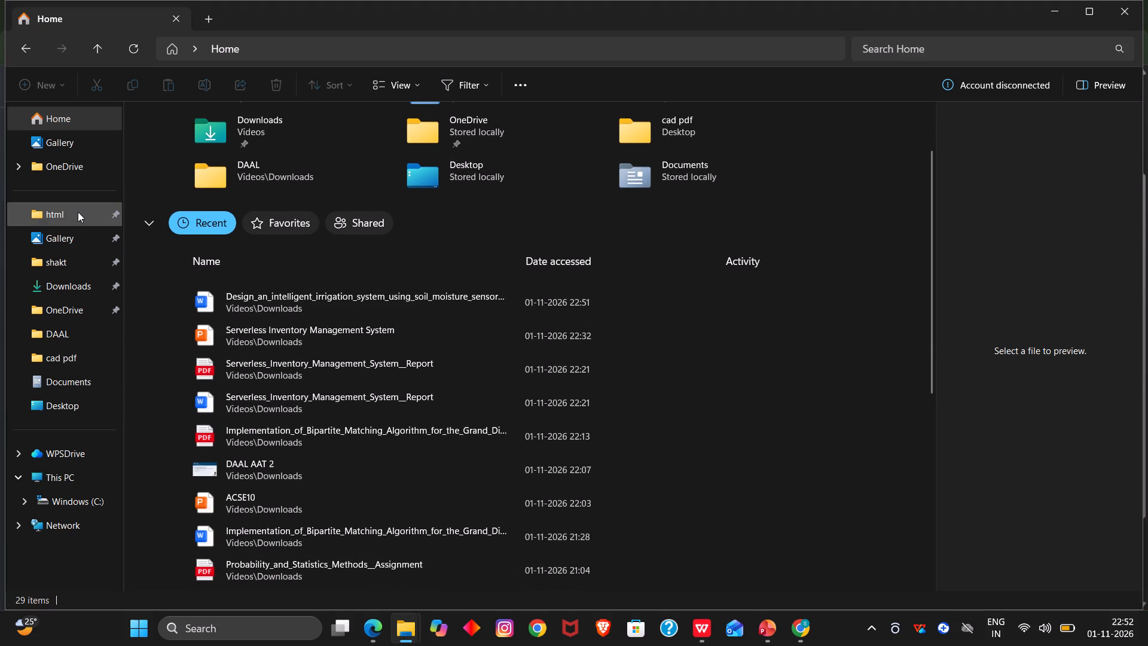
click(96, 120)
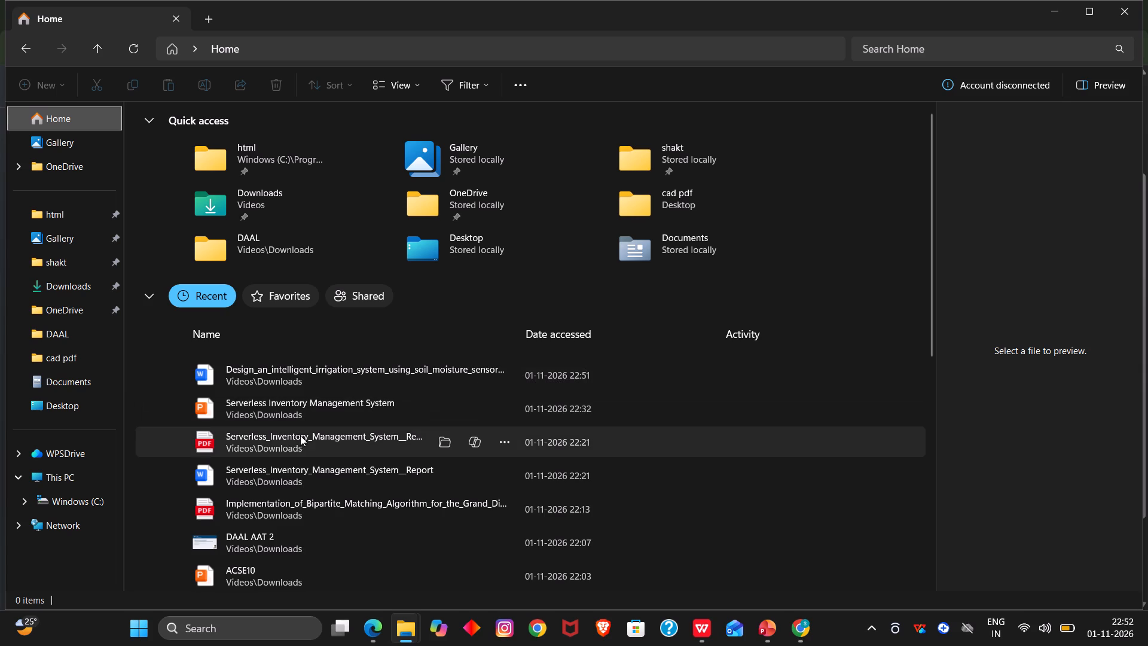
right_click(367, 413)
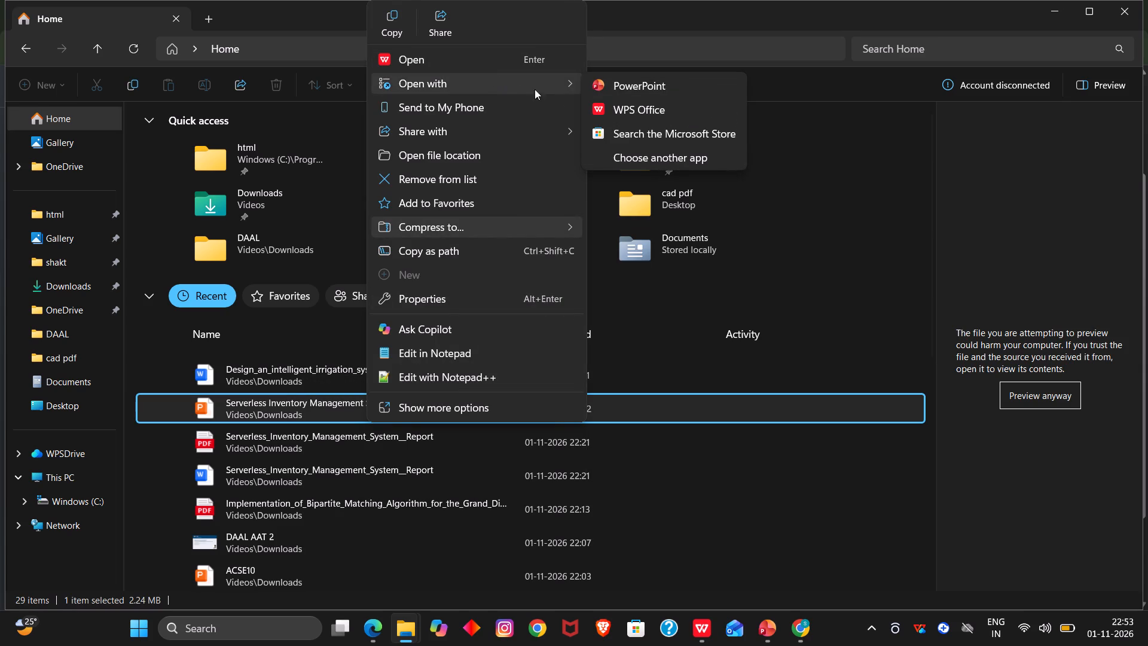
click(616, 88)
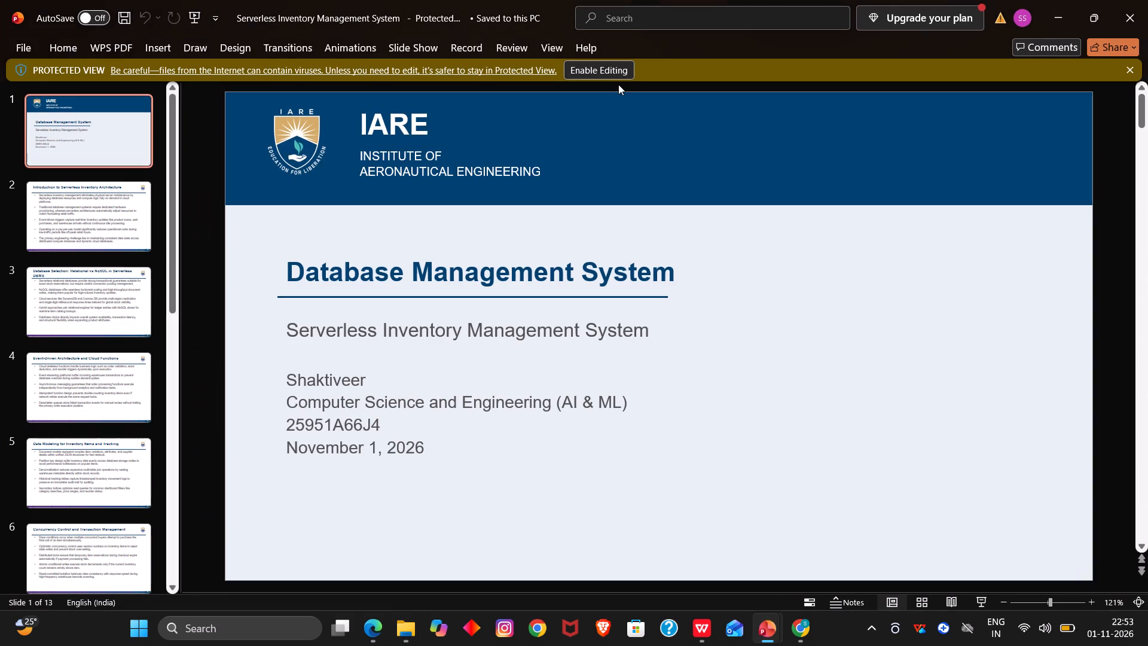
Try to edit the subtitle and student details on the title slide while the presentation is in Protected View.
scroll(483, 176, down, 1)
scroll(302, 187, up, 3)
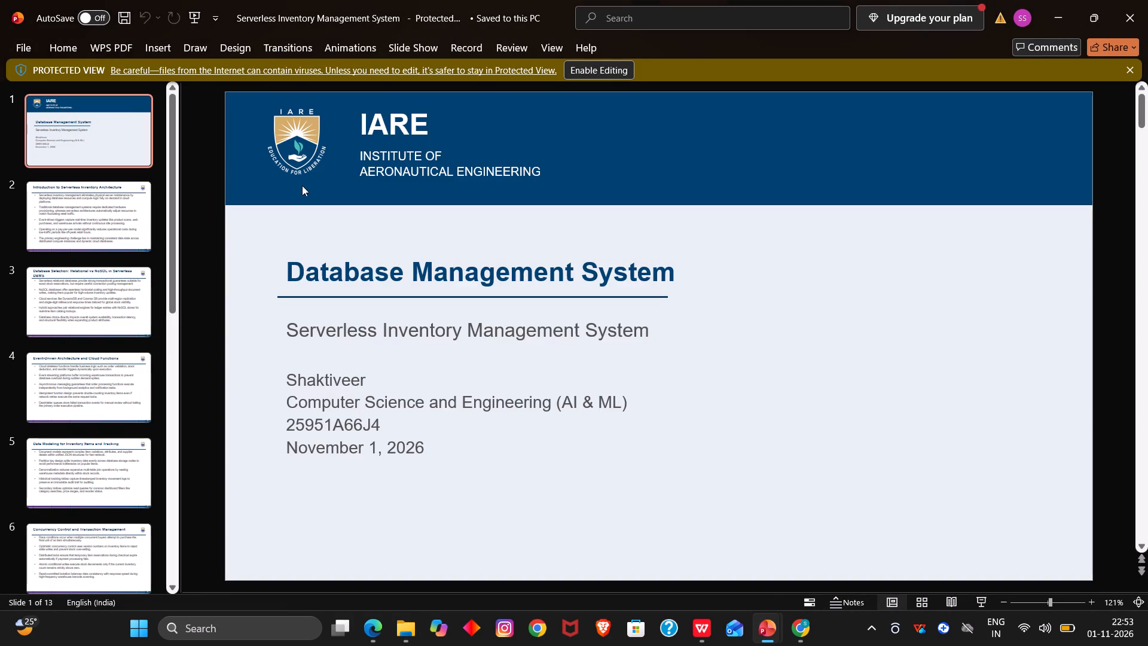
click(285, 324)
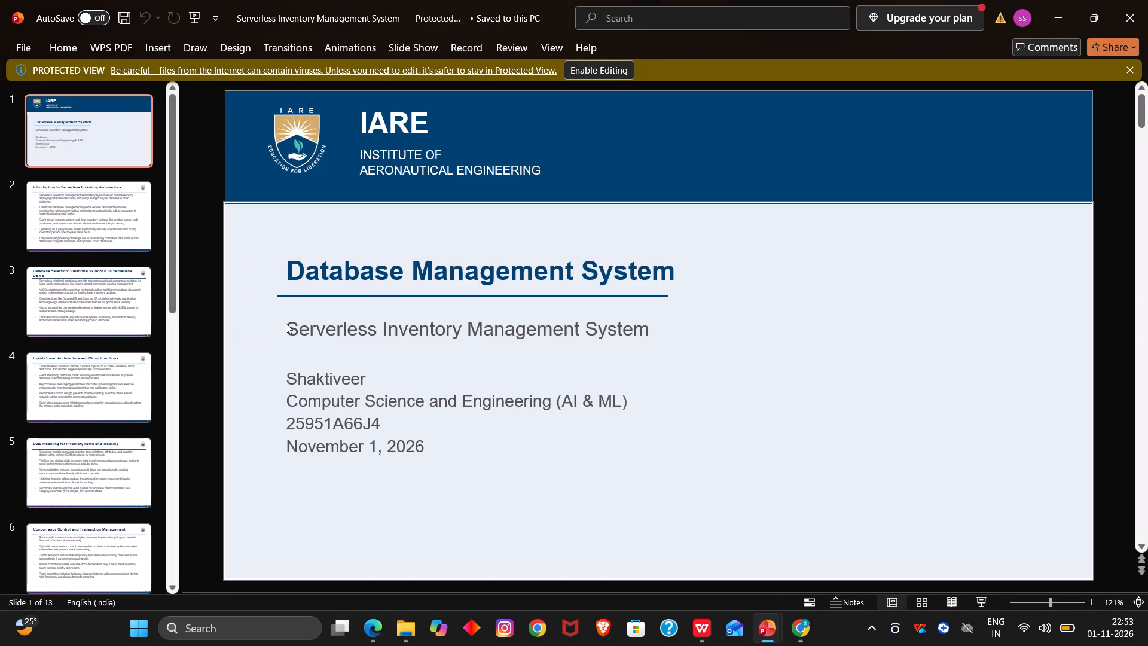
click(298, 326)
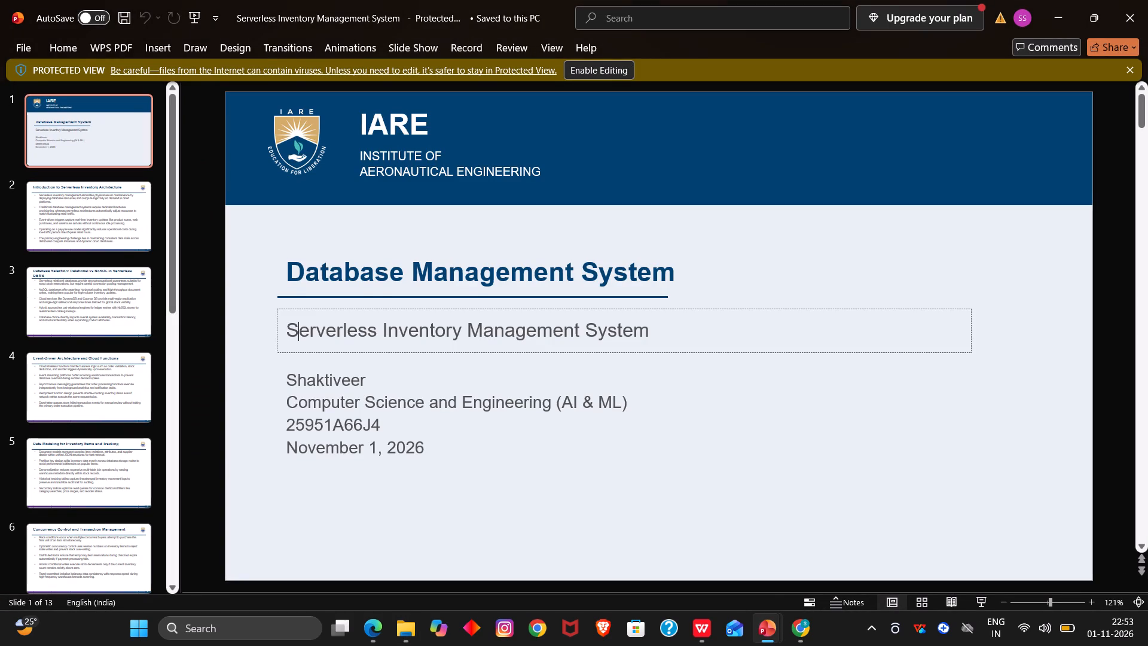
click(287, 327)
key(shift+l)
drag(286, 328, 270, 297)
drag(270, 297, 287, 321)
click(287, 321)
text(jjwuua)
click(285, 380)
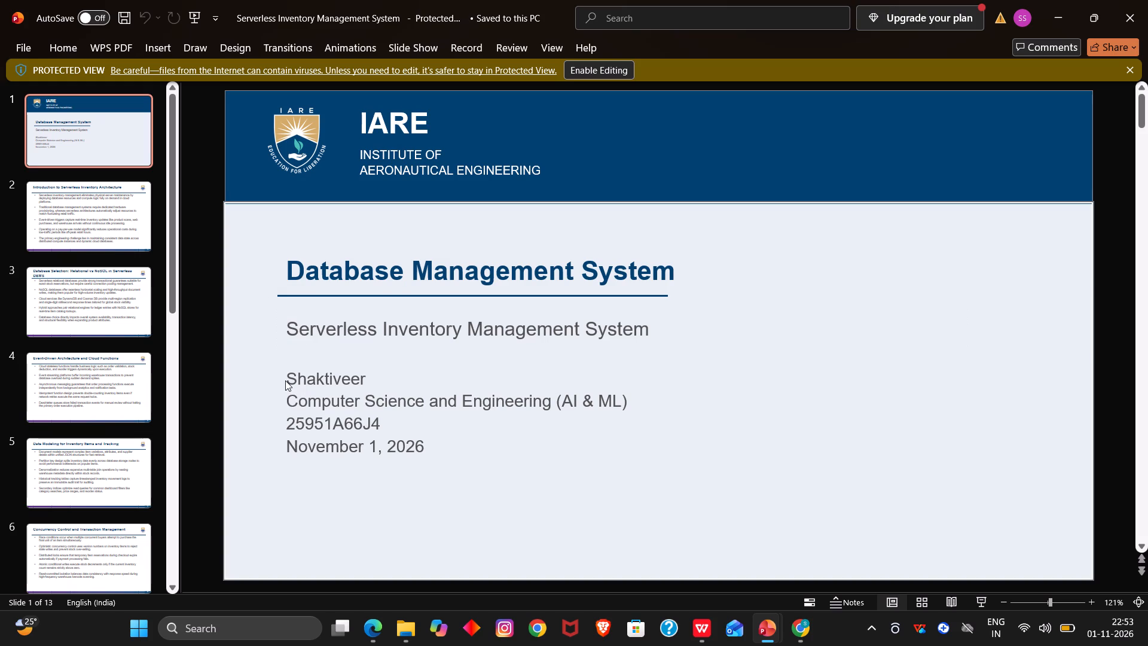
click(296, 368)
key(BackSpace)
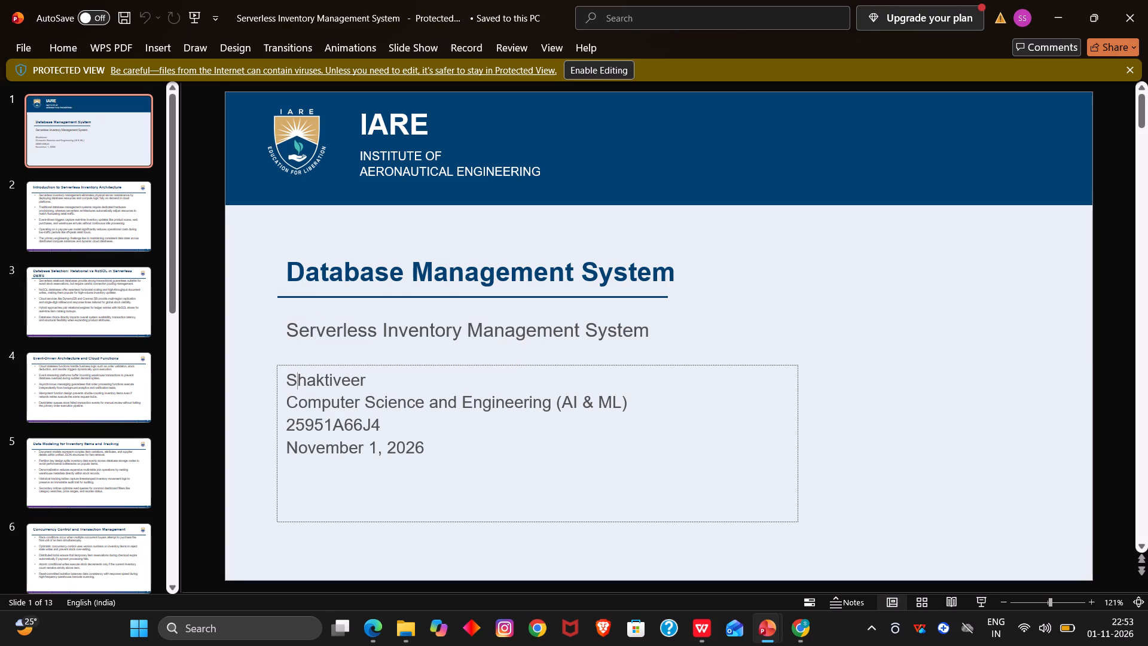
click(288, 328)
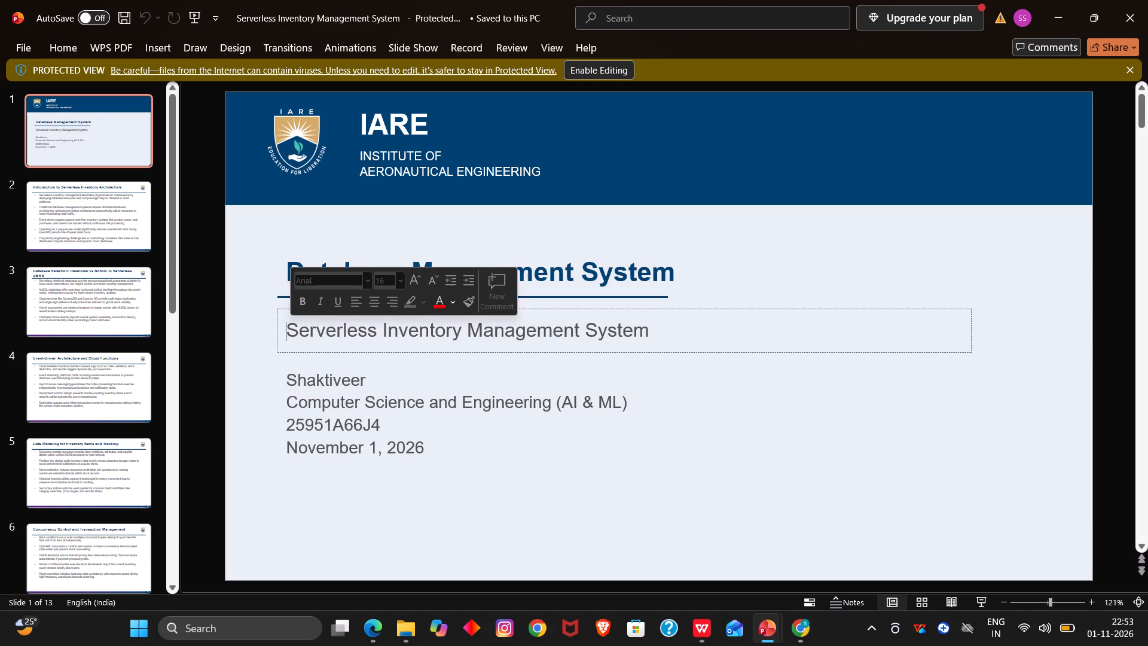
Enable editing for the protected presentation.
click(627, 62)
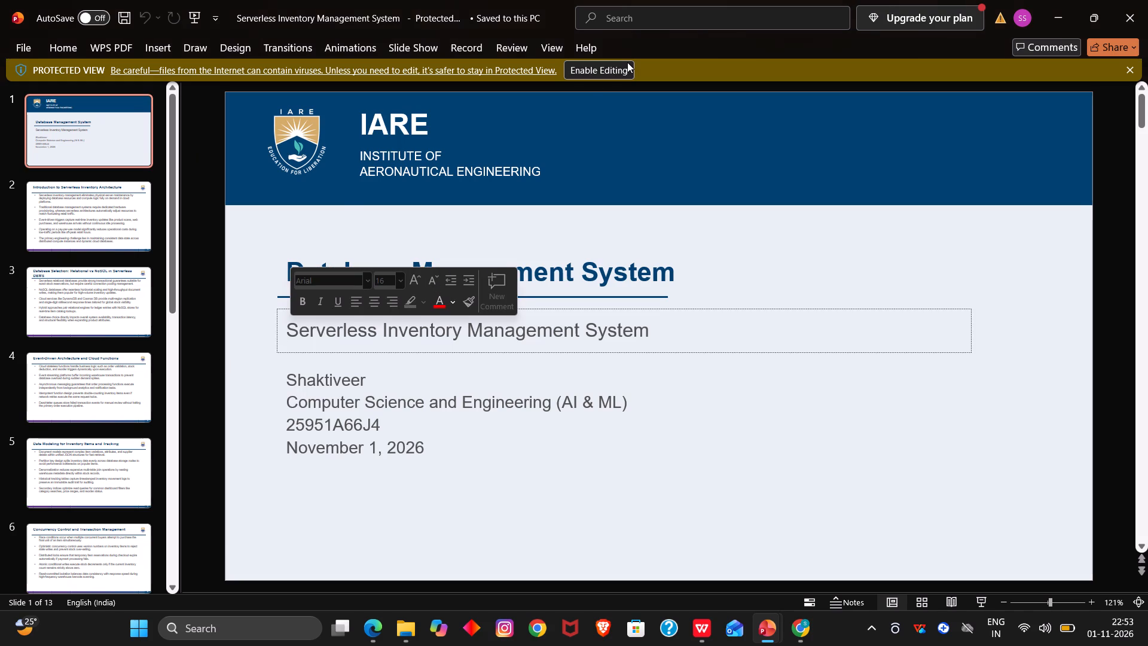
click(627, 62)
click(351, 389)
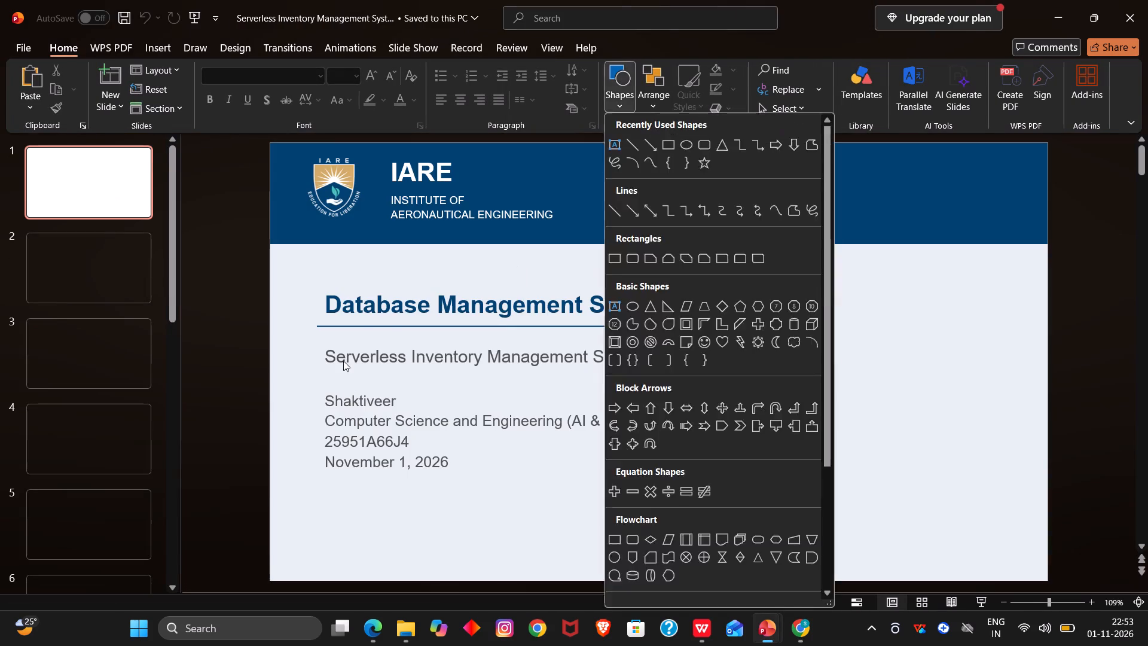
Insert the label "Topic Title: " before the Serverless Inventory Management System subtitle on the title slide.
click(329, 352)
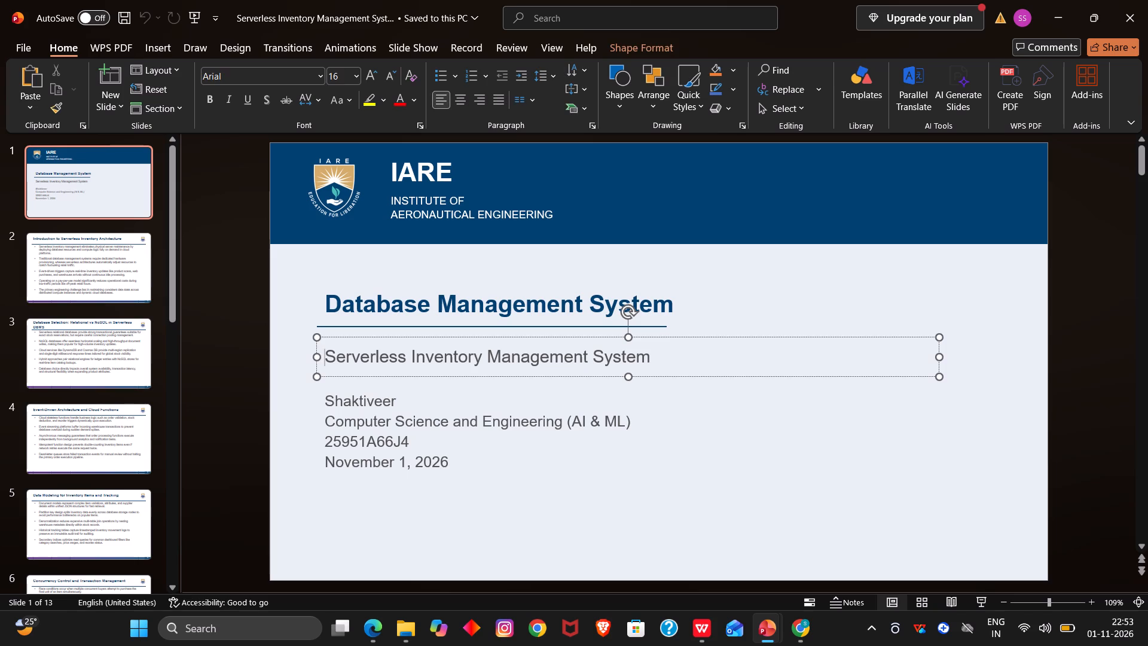
key(p)
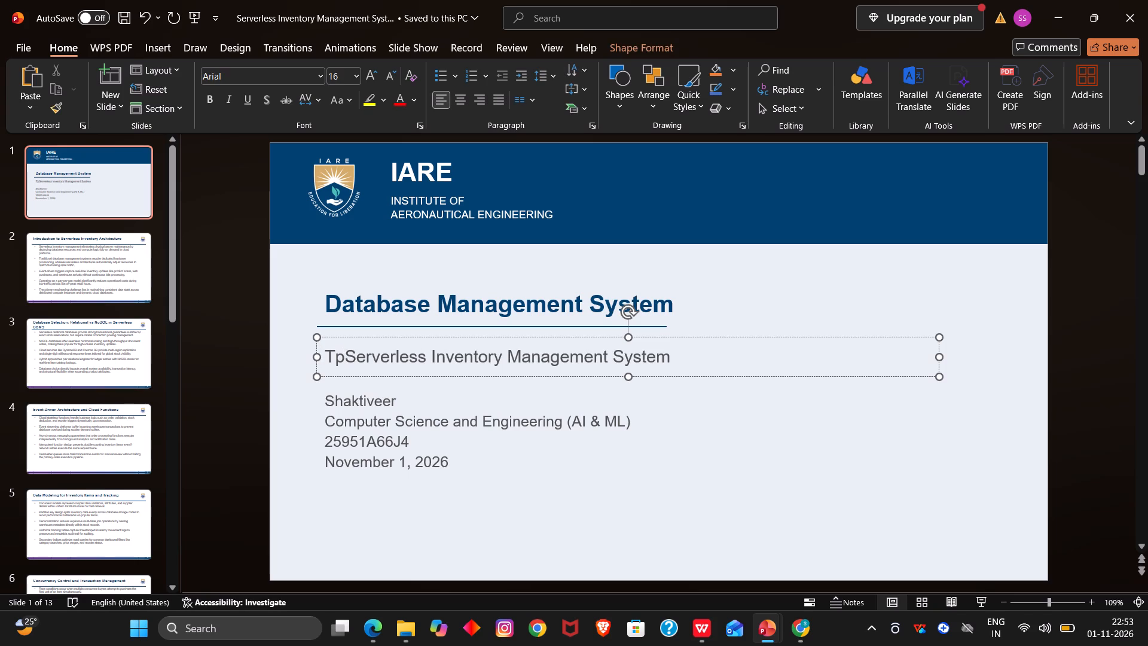
key(BackSpace)
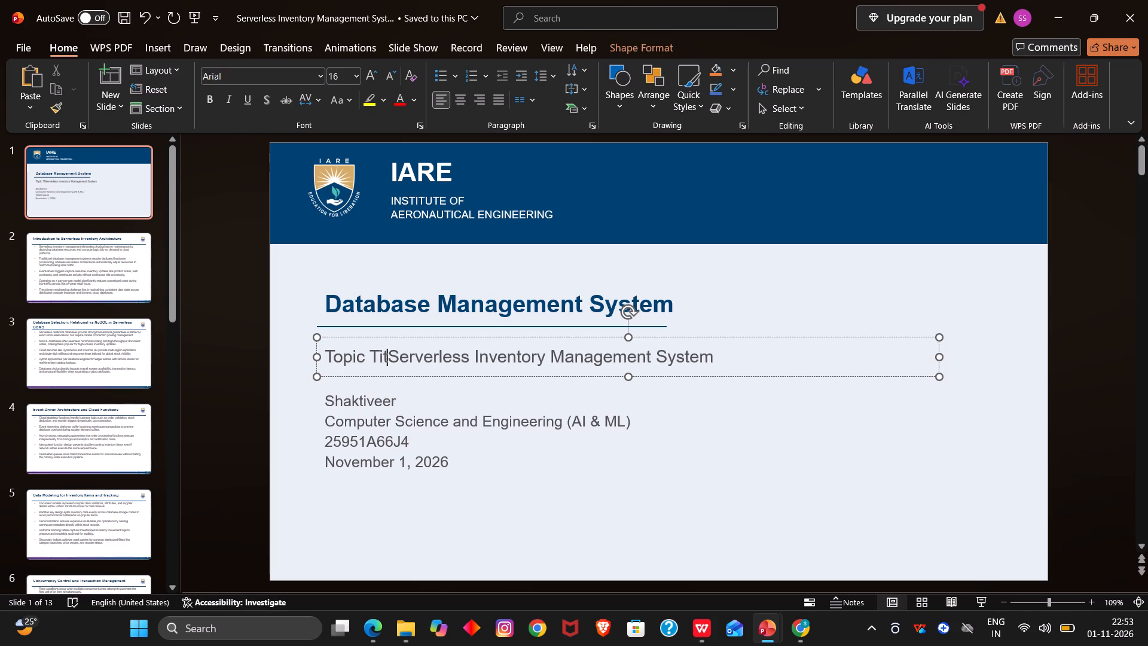
text(:)
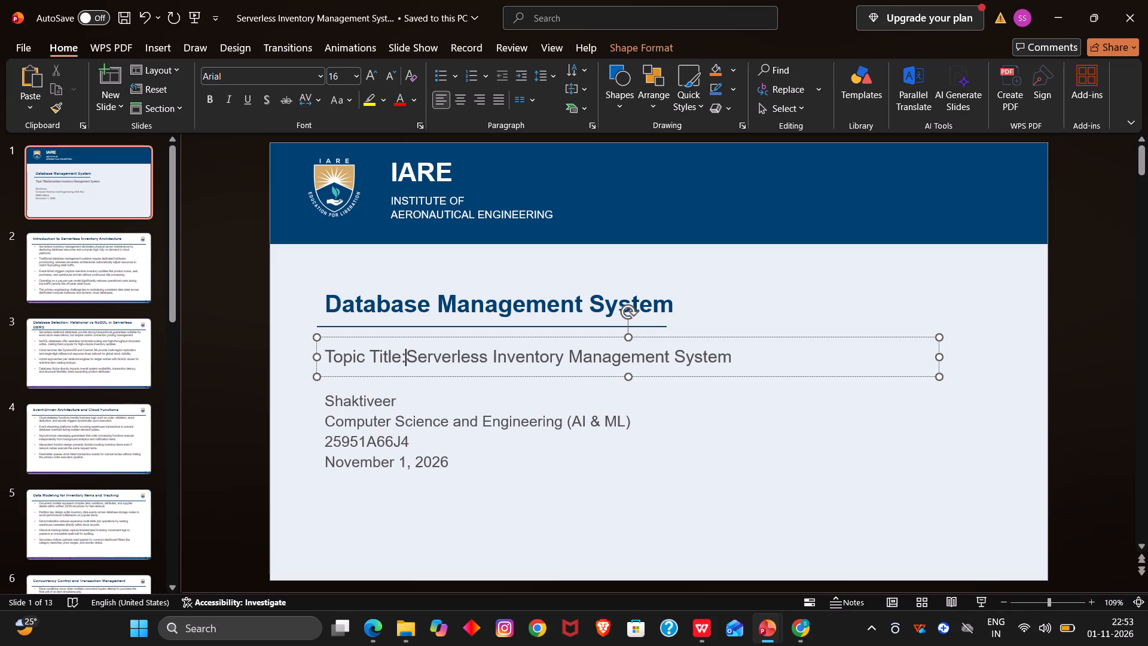
key(space)
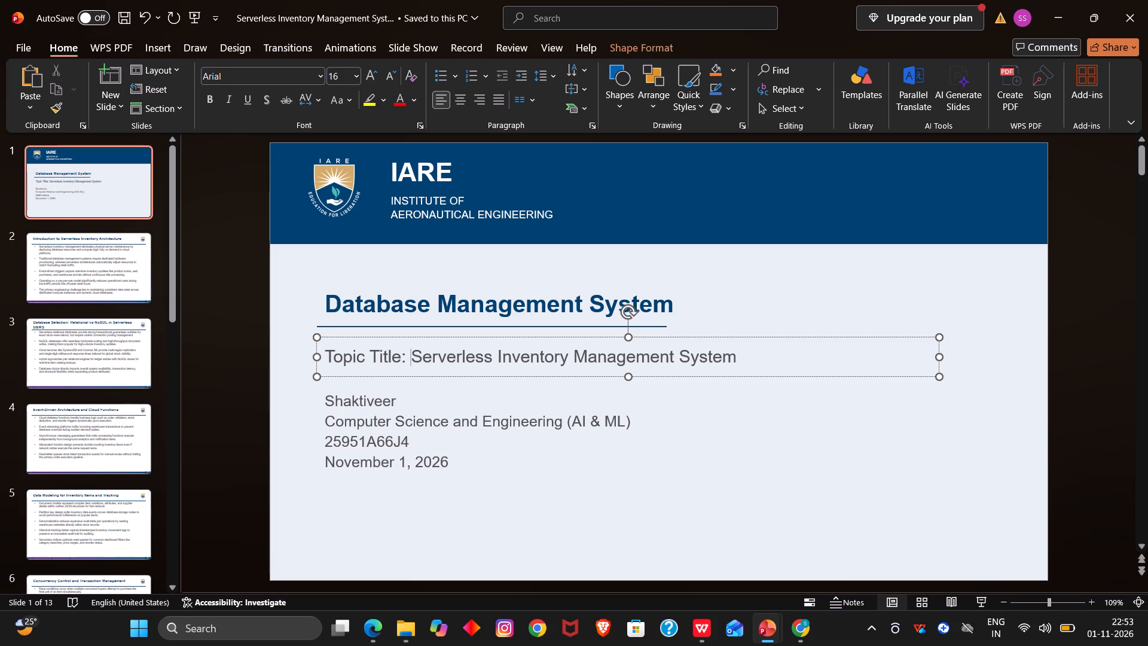
Correct the student name on the title slide by adding the missing "h" after the "t" and prefixing the initial "S.".
click(370, 400)
key(BackSpace)
text(hi)
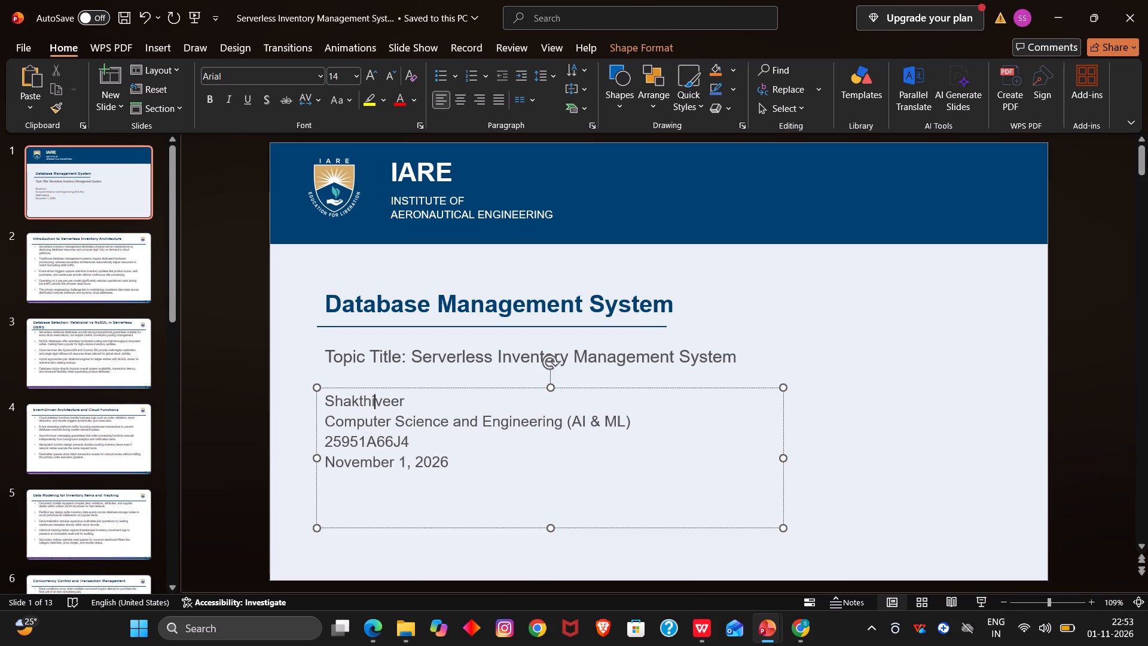
click(321, 395)
click(325, 395)
Insert the label "Course: " before Computer Science and Engineering (AI & ML) on the title slide.
click(327, 418)
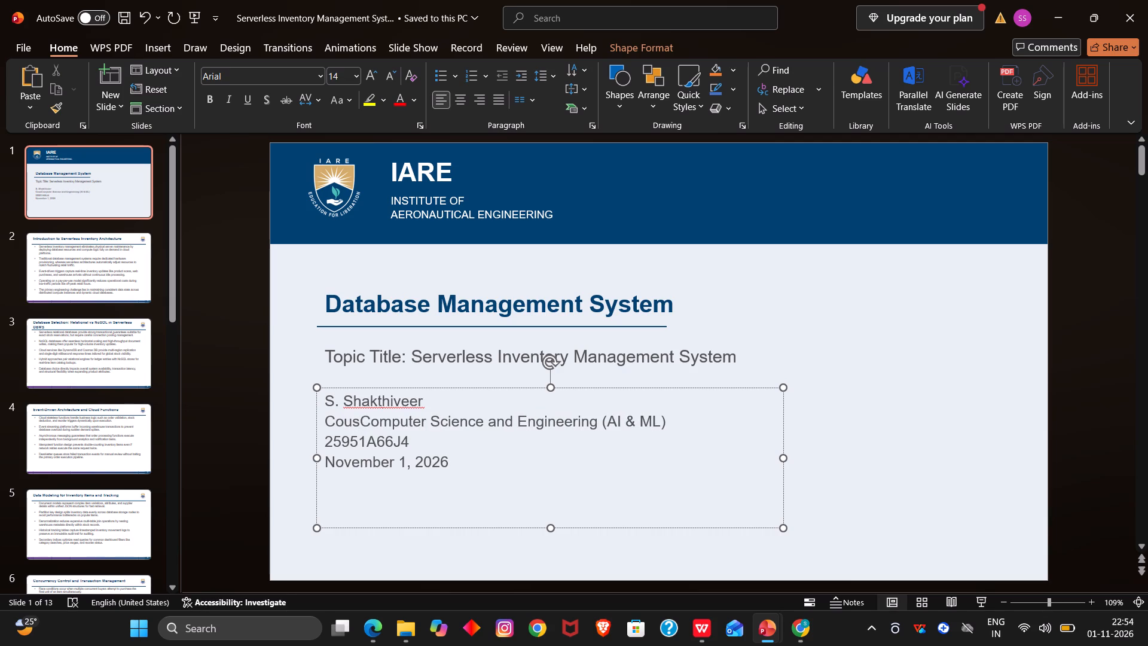
key(BackSpace)
text(rse:)
key(space)
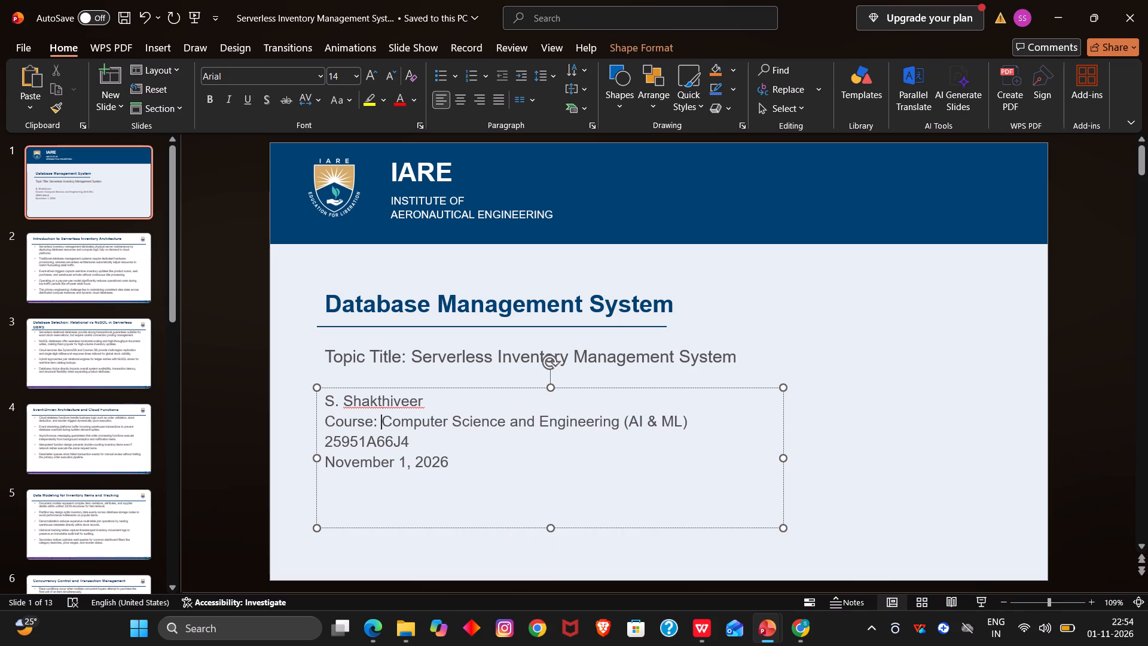
Insert the label "Roll No: " before the student's roll number on the title slide.
click(326, 443)
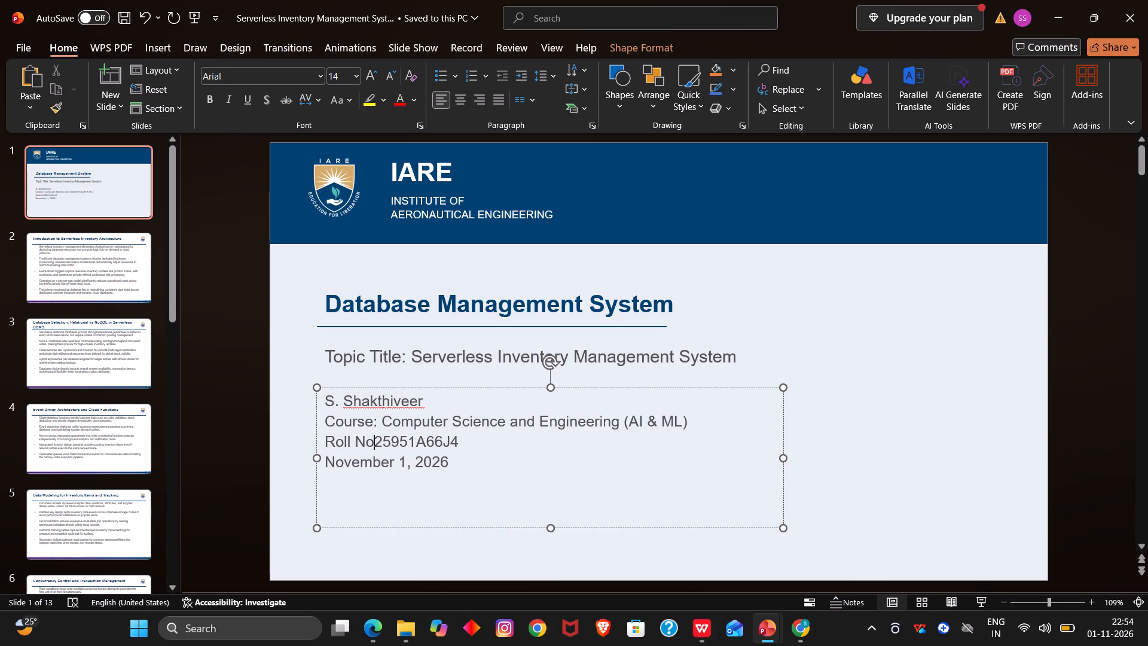
text(:)
key(space)
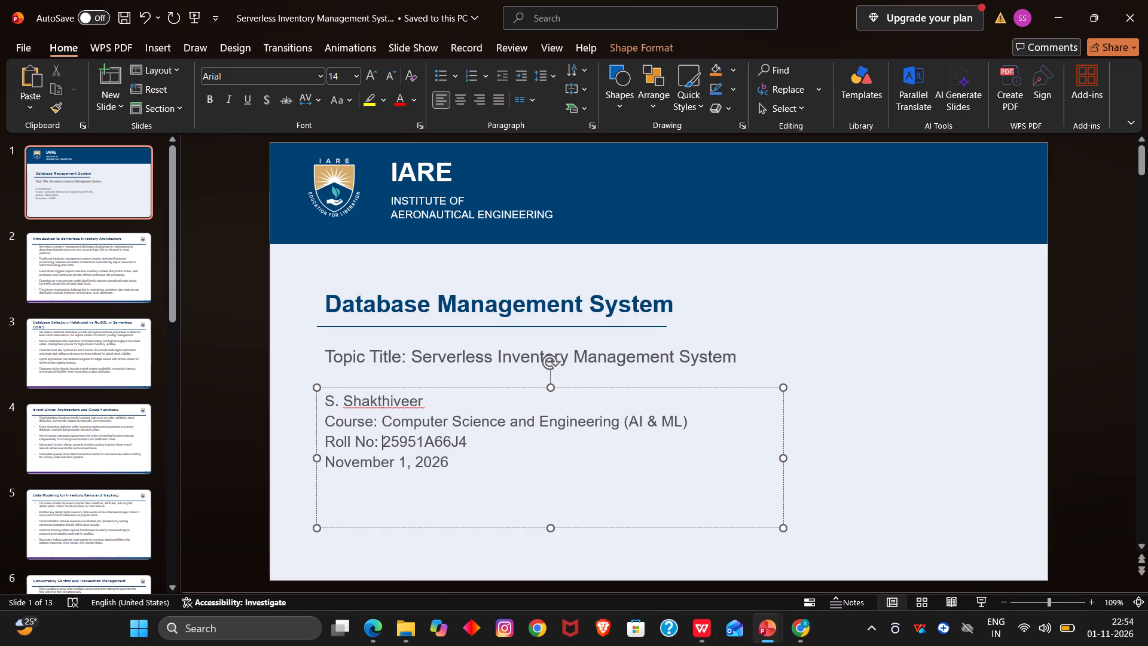
Insert the label "Date: " before November 1, 2026 on the title slide.
click(324, 465)
click(325, 461)
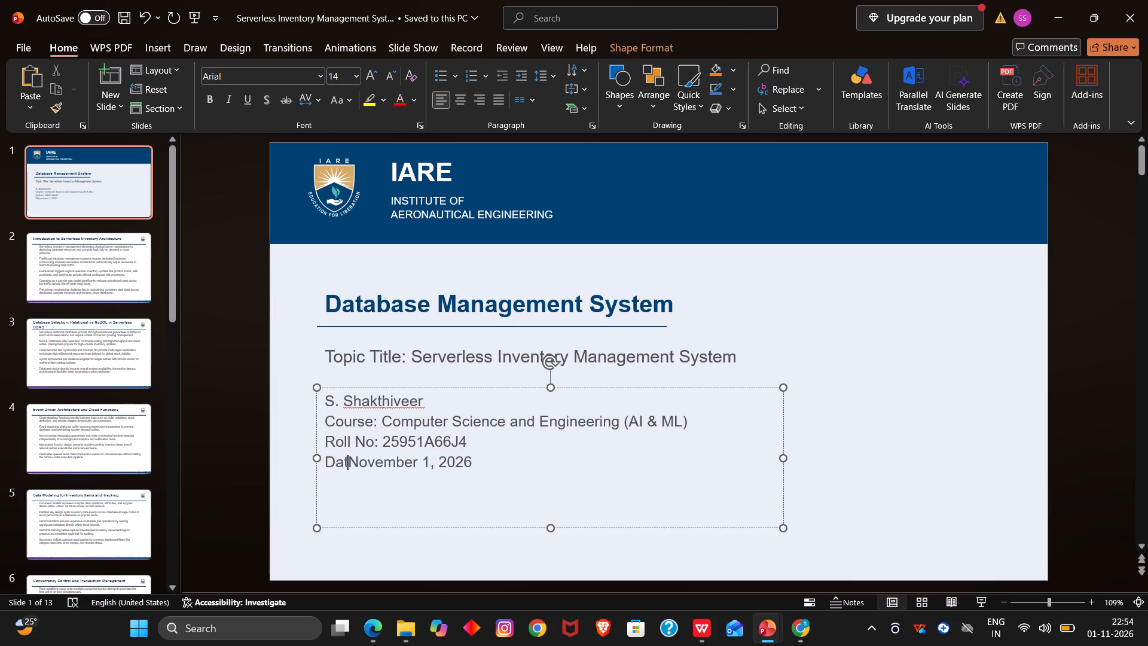
key(BackSpace)
key(e)
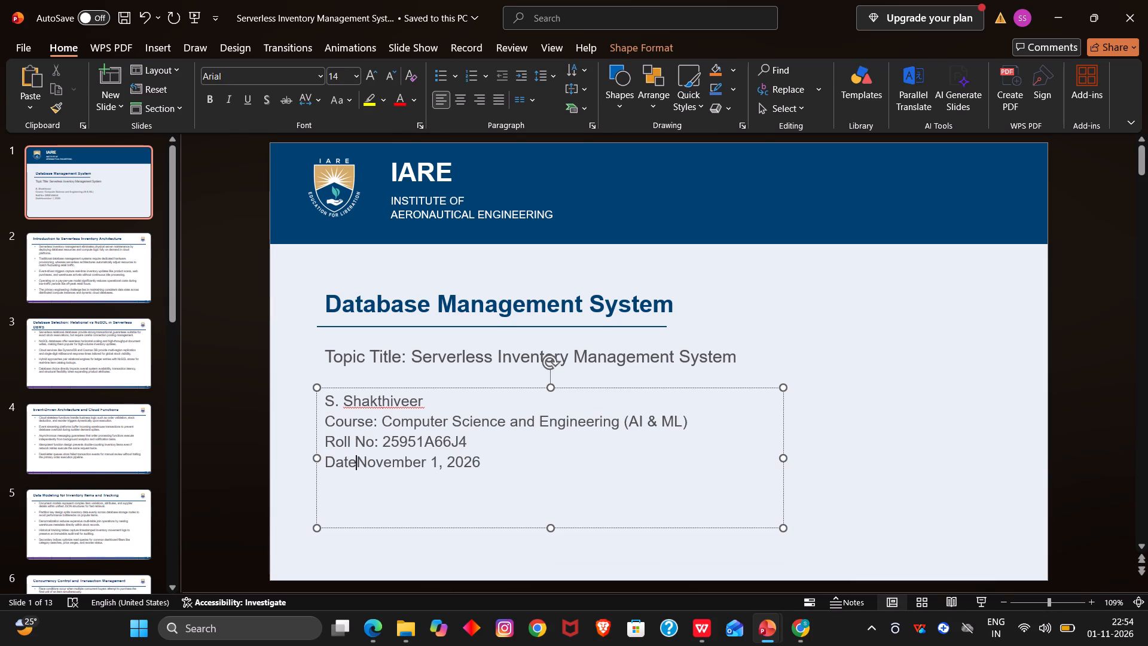
text(:)
key(space)
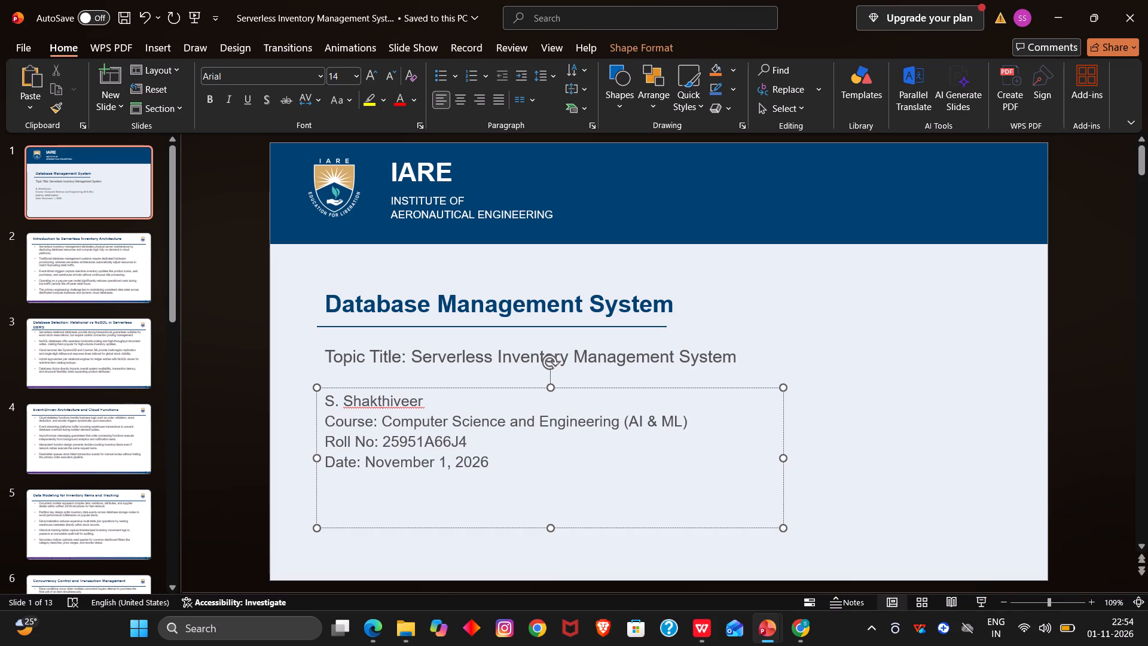
click(344, 483)
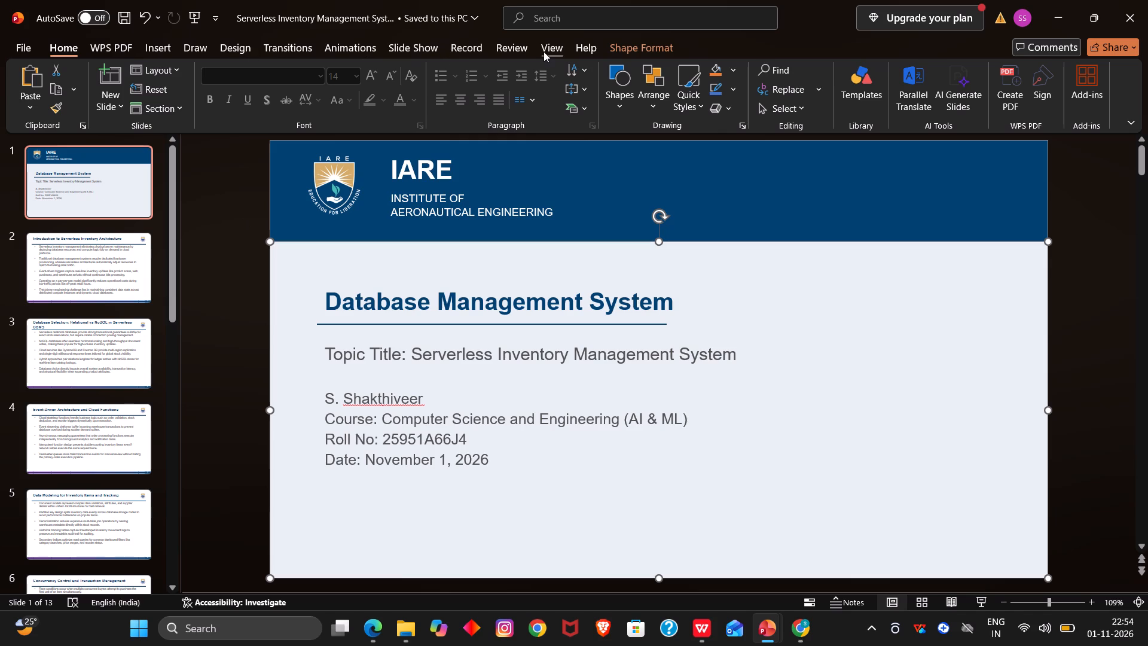
Insert a Cameo camera feed on the title slide and turn on its live preview.
click(452, 51)
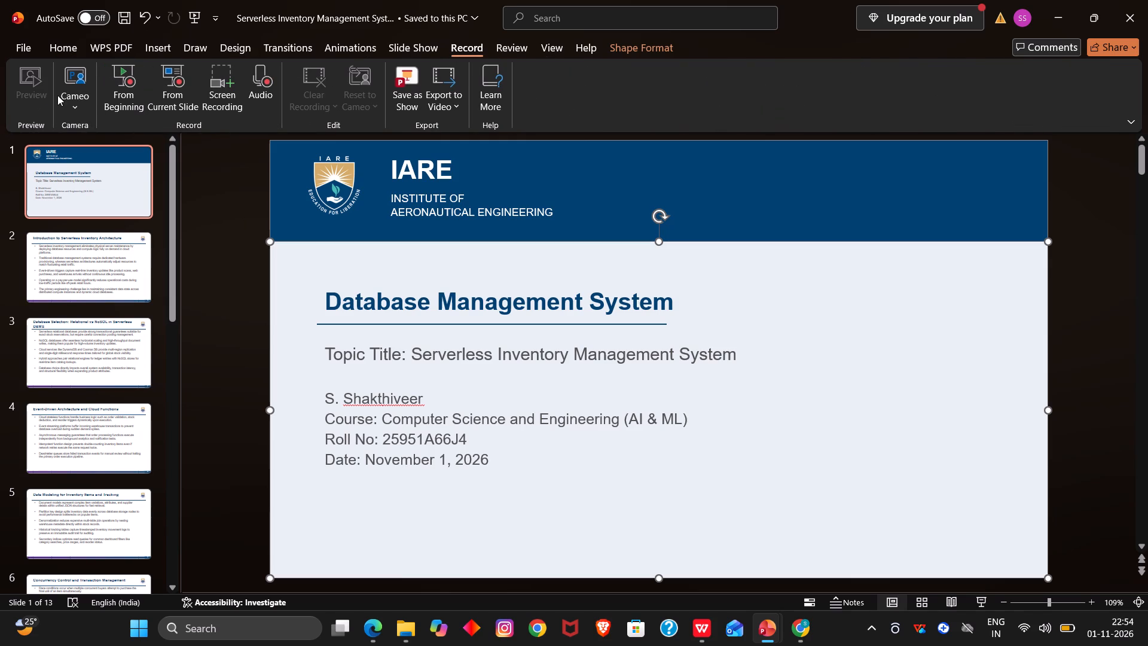
click(87, 75)
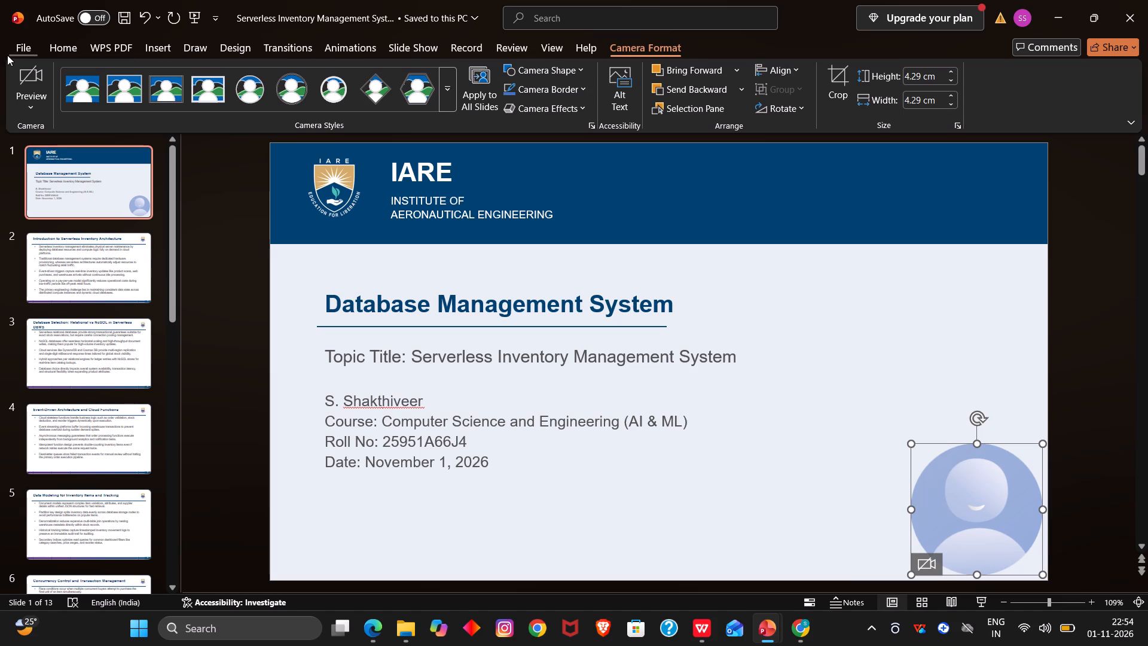
click(20, 77)
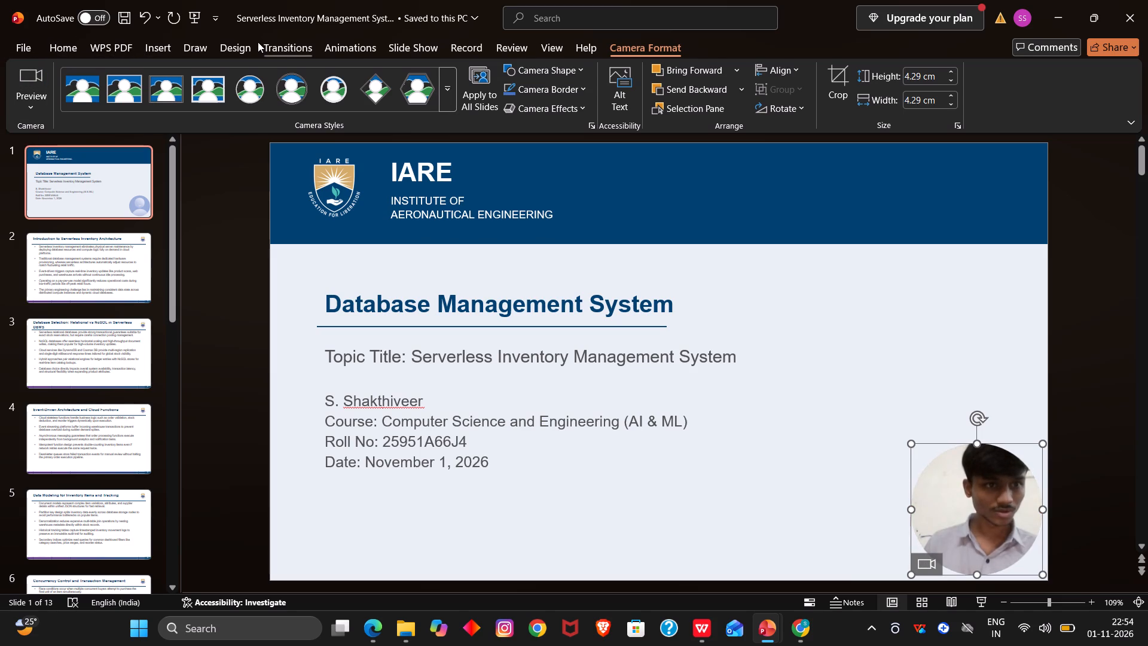
Open the presentation recorder from the beginning of the slideshow.
click(462, 44)
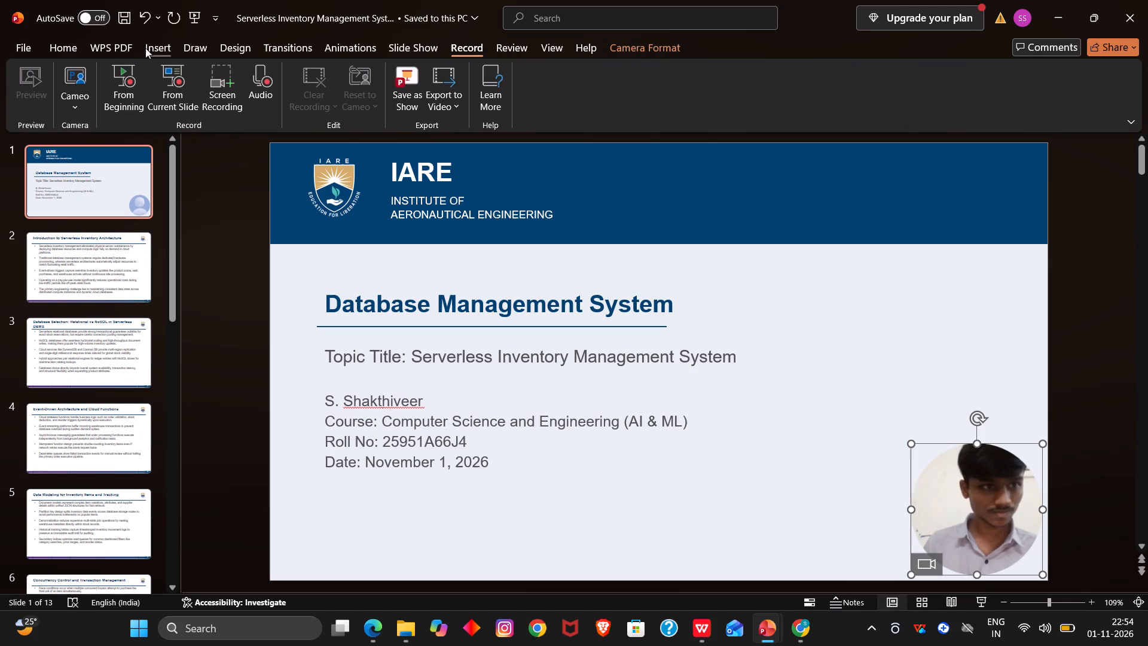
click(106, 74)
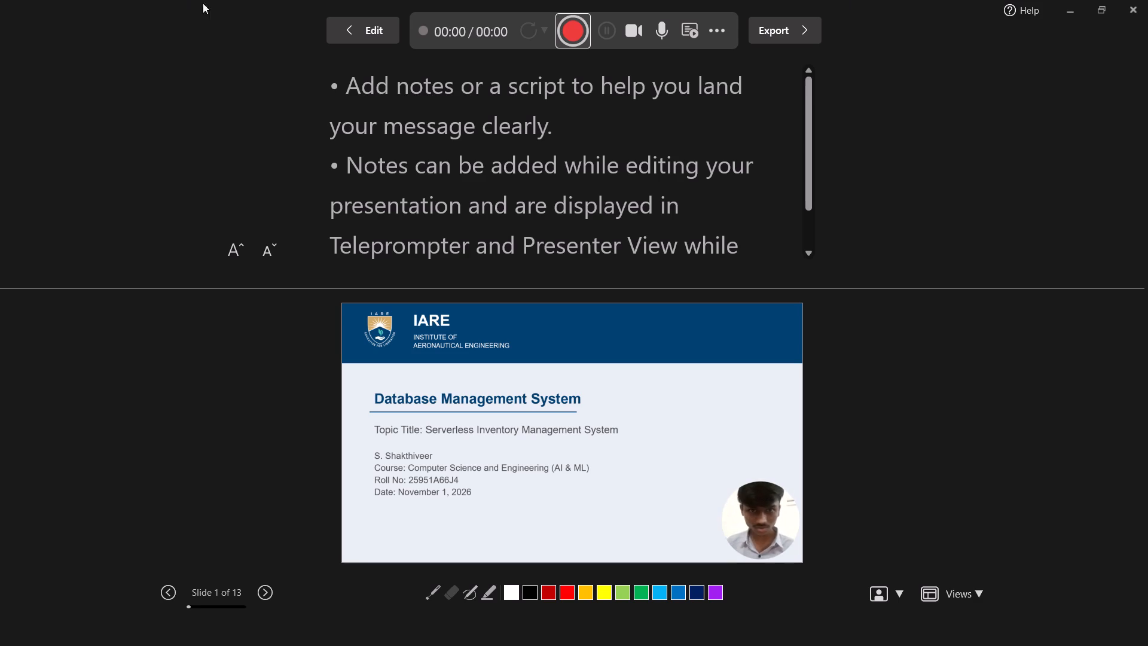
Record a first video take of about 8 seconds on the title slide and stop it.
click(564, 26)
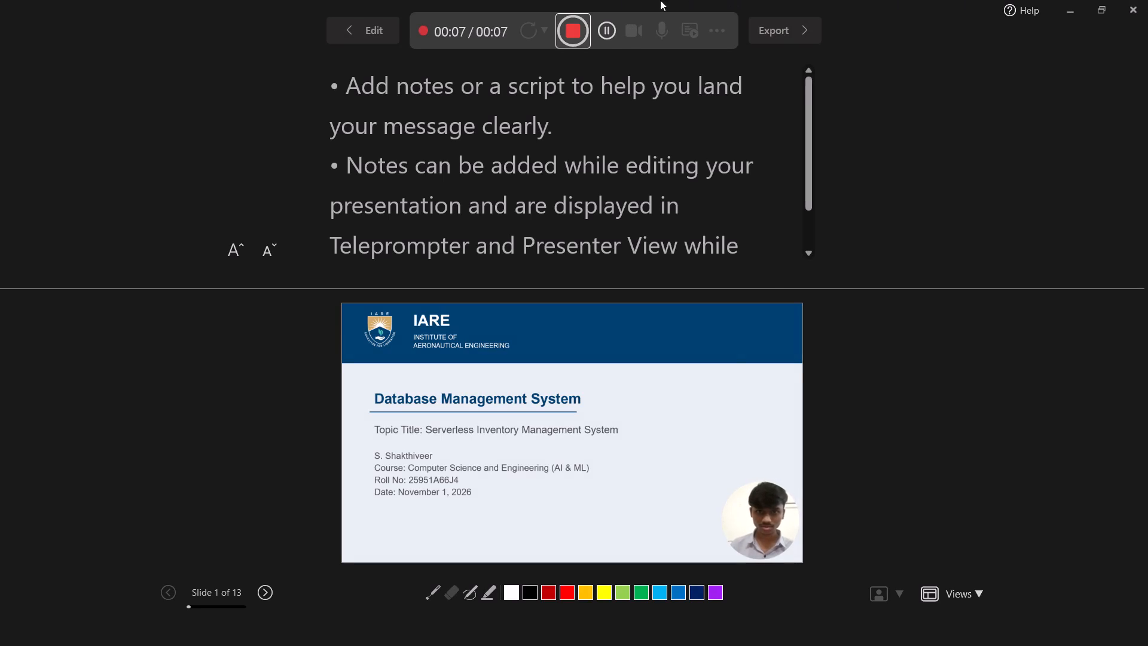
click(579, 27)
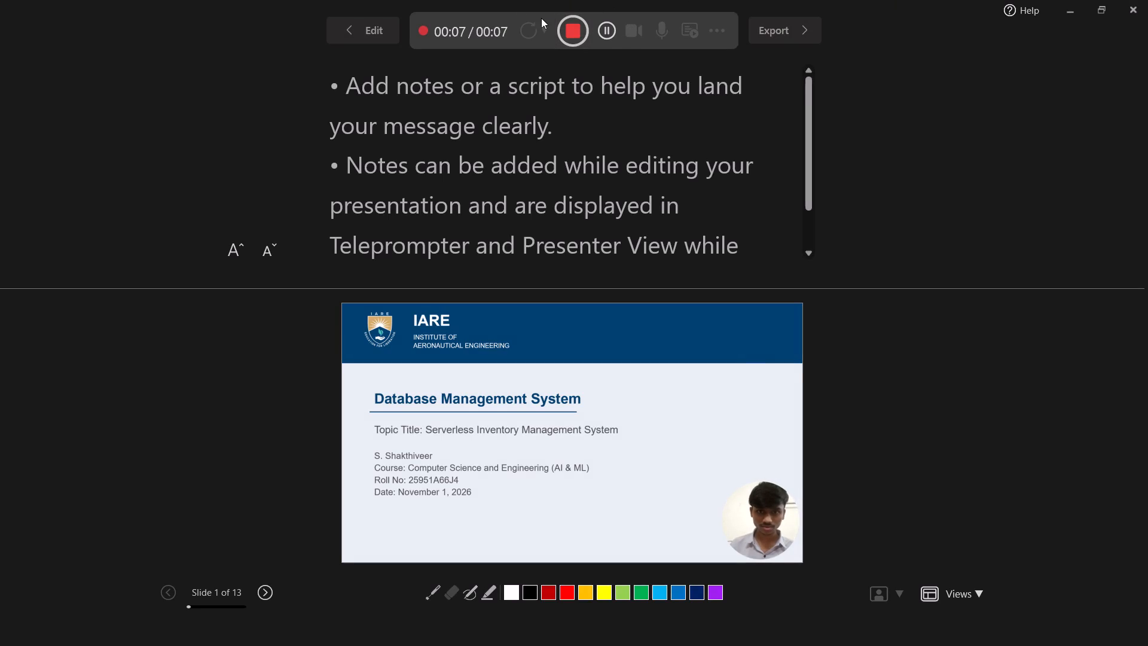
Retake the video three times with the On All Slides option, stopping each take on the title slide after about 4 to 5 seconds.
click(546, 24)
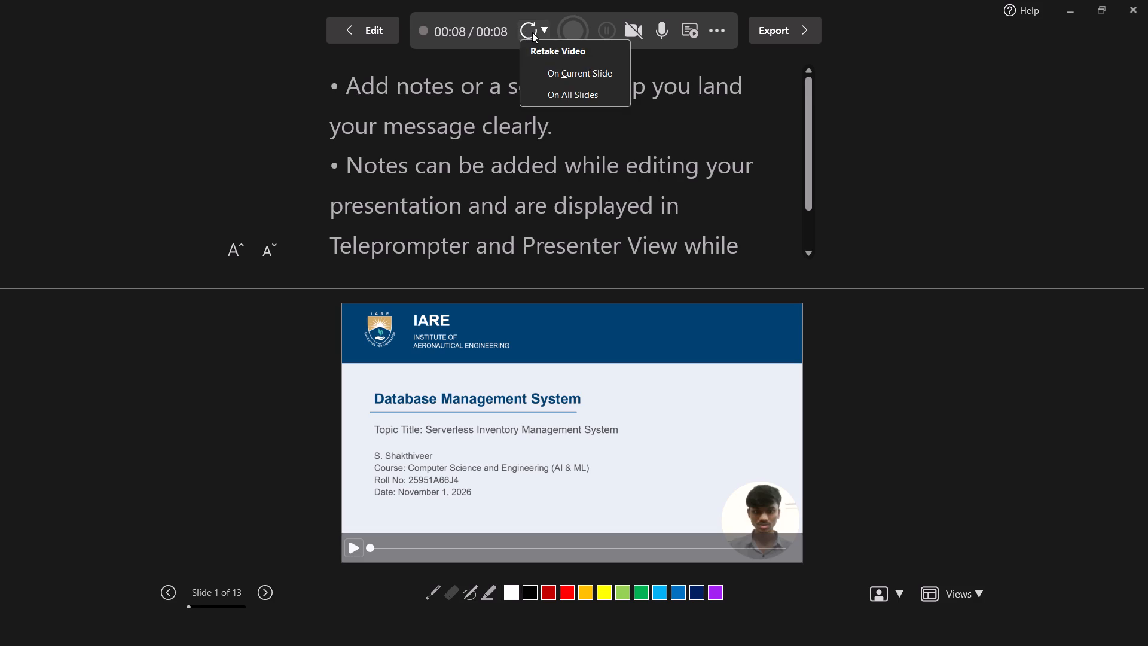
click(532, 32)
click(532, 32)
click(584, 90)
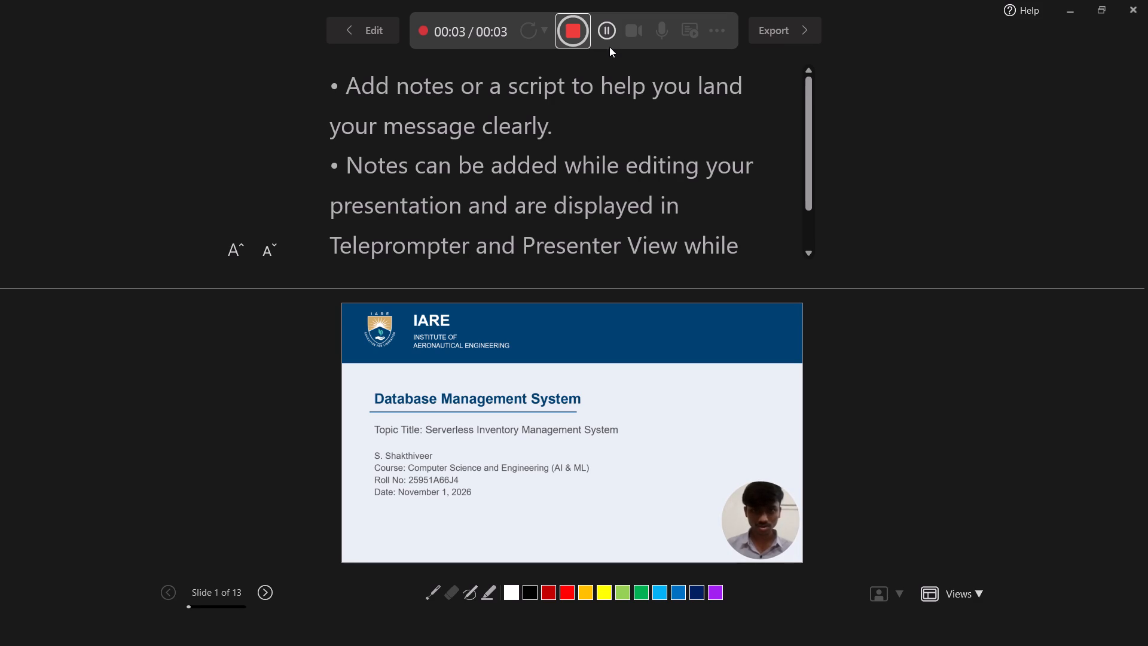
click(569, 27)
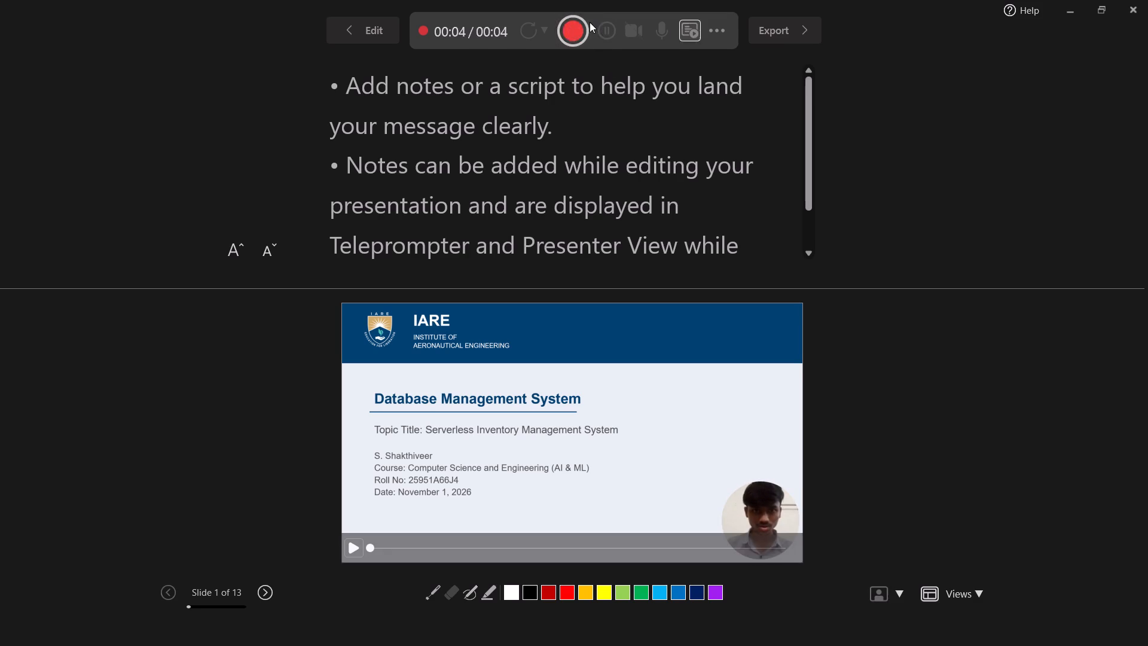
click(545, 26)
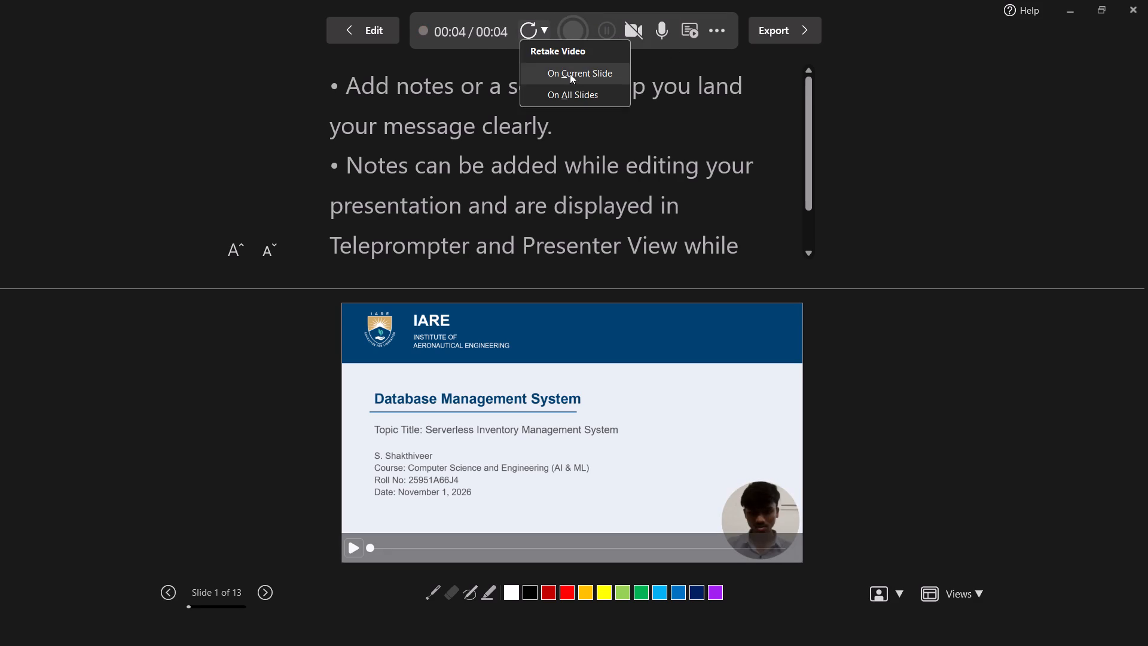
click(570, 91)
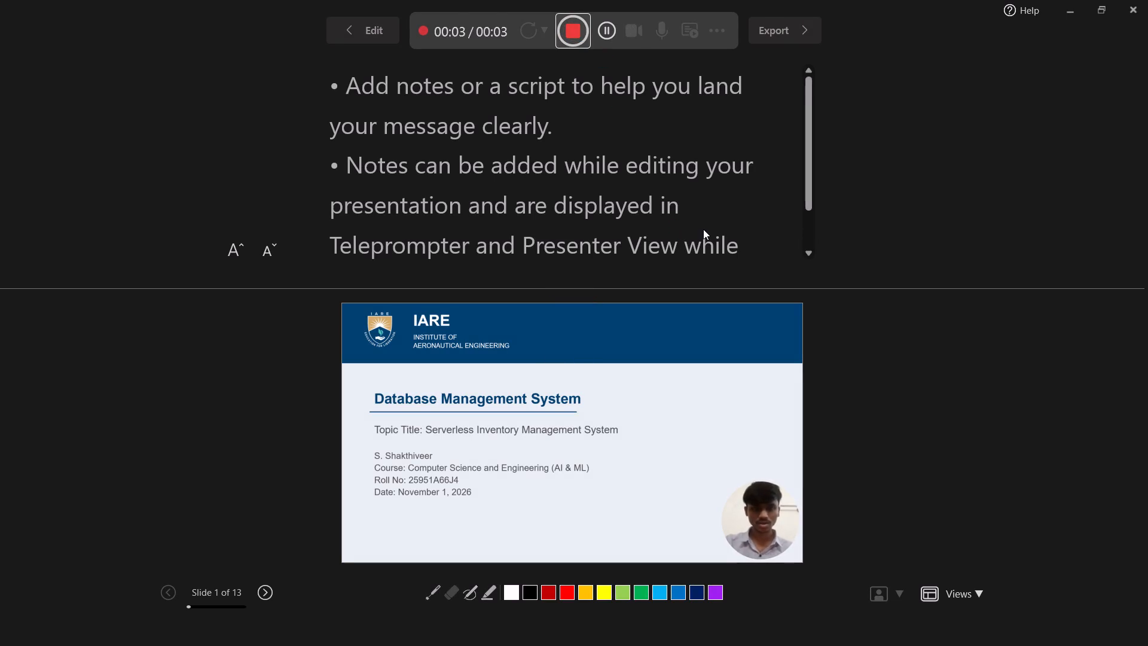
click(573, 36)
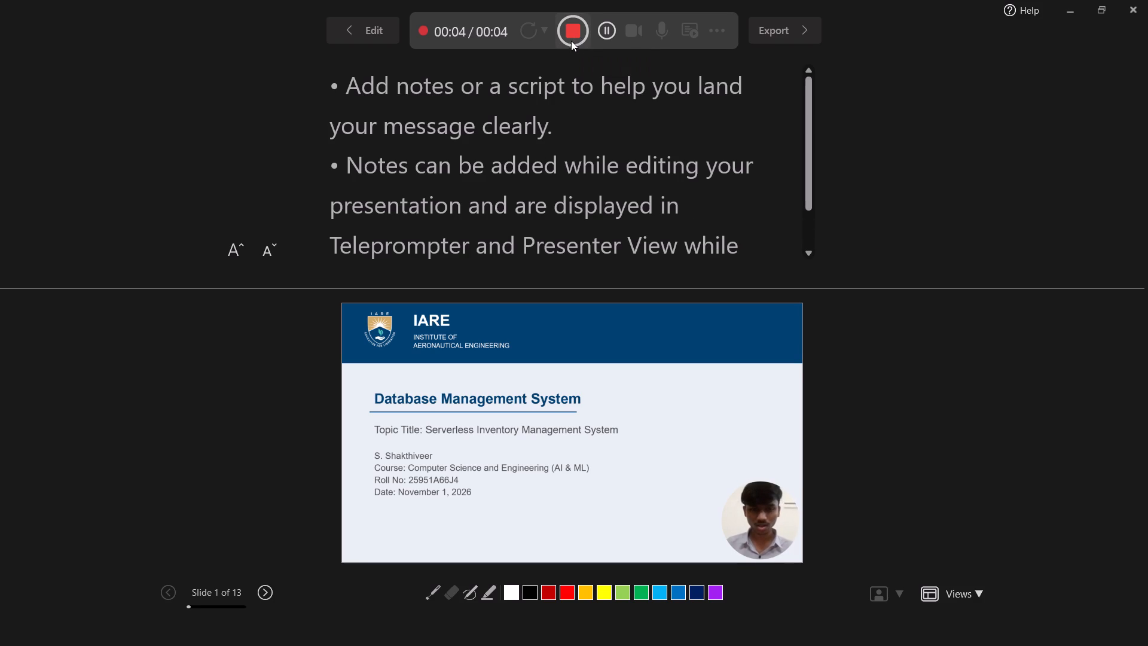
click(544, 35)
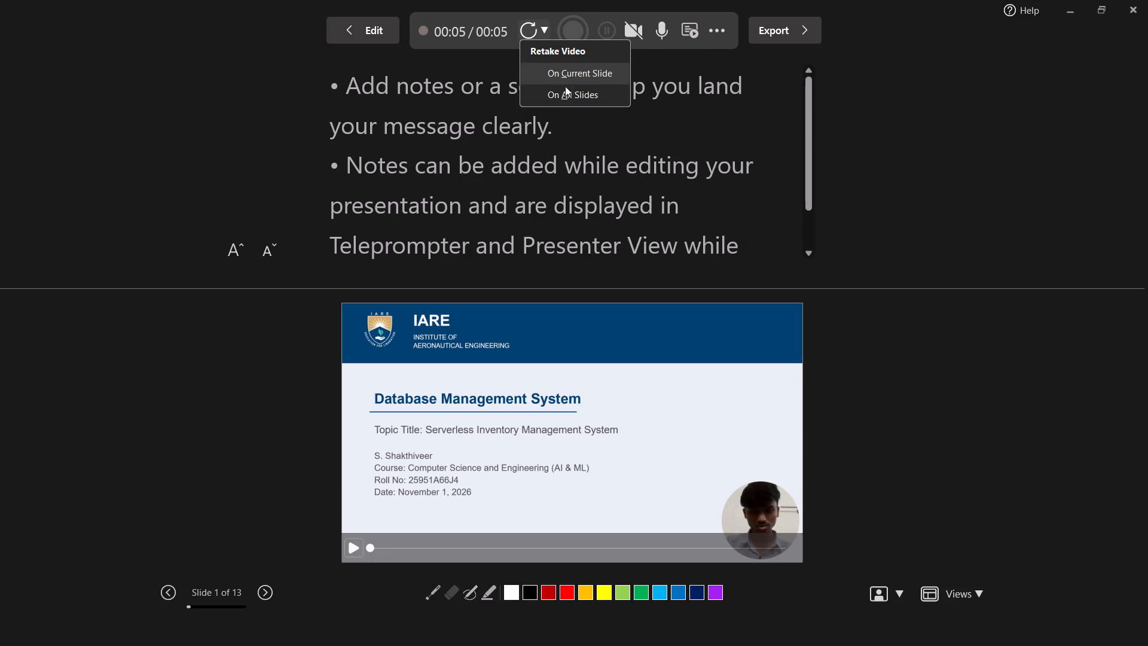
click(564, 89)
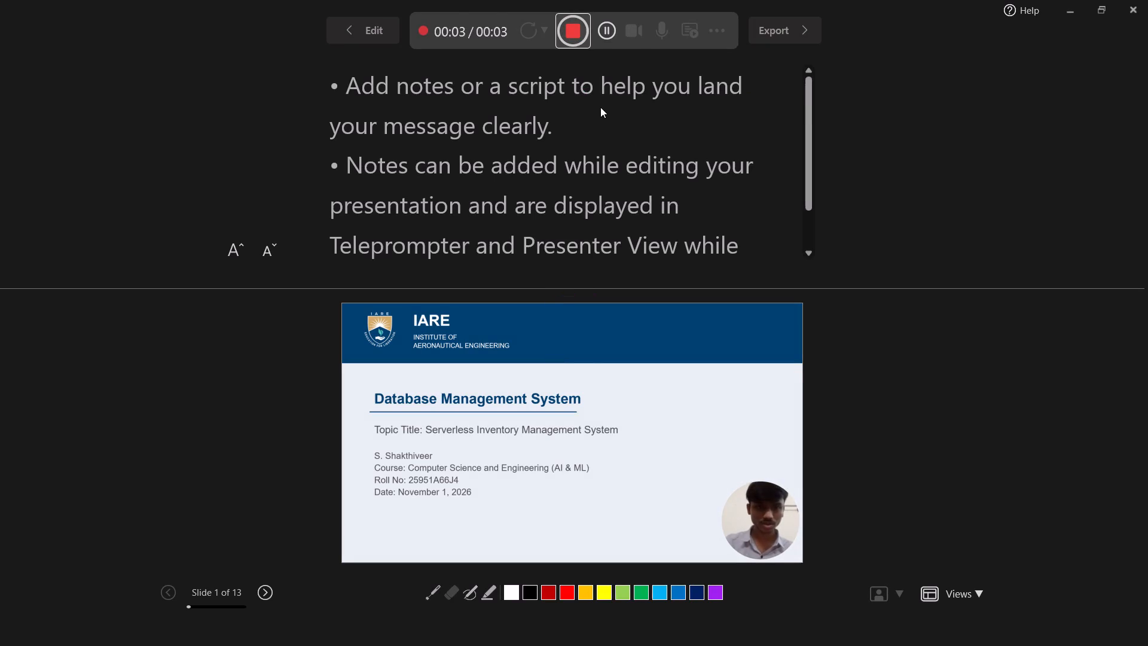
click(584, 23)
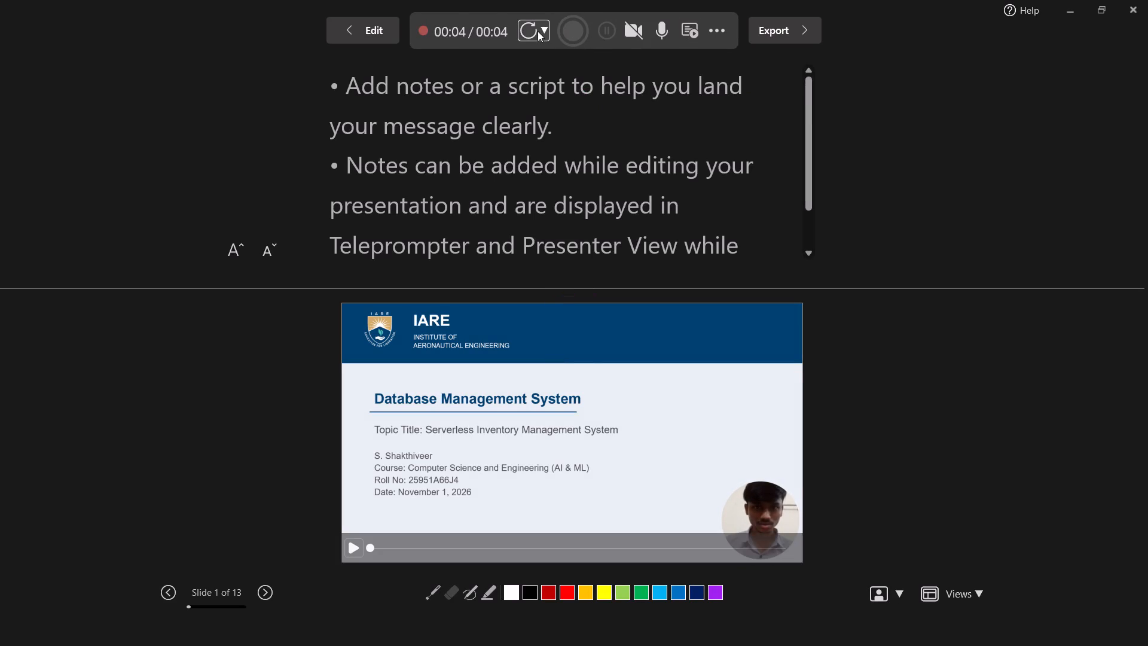
Retake the video on all slides, recording about 9 seconds on the title slide before stopping.
click(535, 31)
click(577, 90)
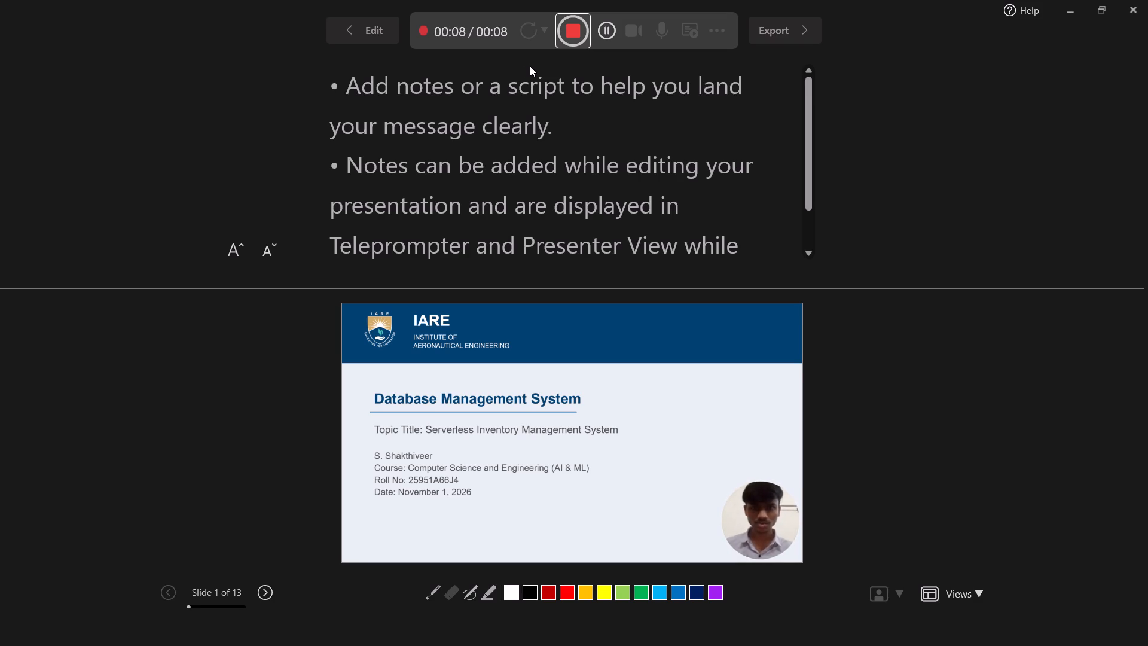
click(558, 33)
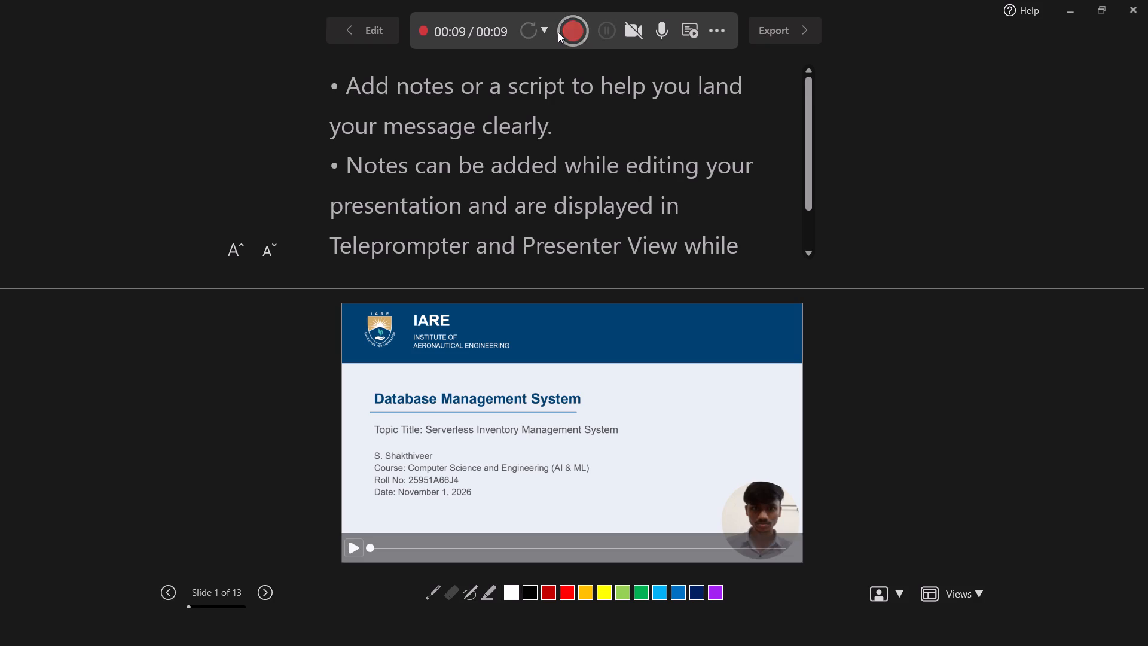
Advance to slide 2, Introduction to Serverless Inventory Architecture, and start recording its video.
key(Down)
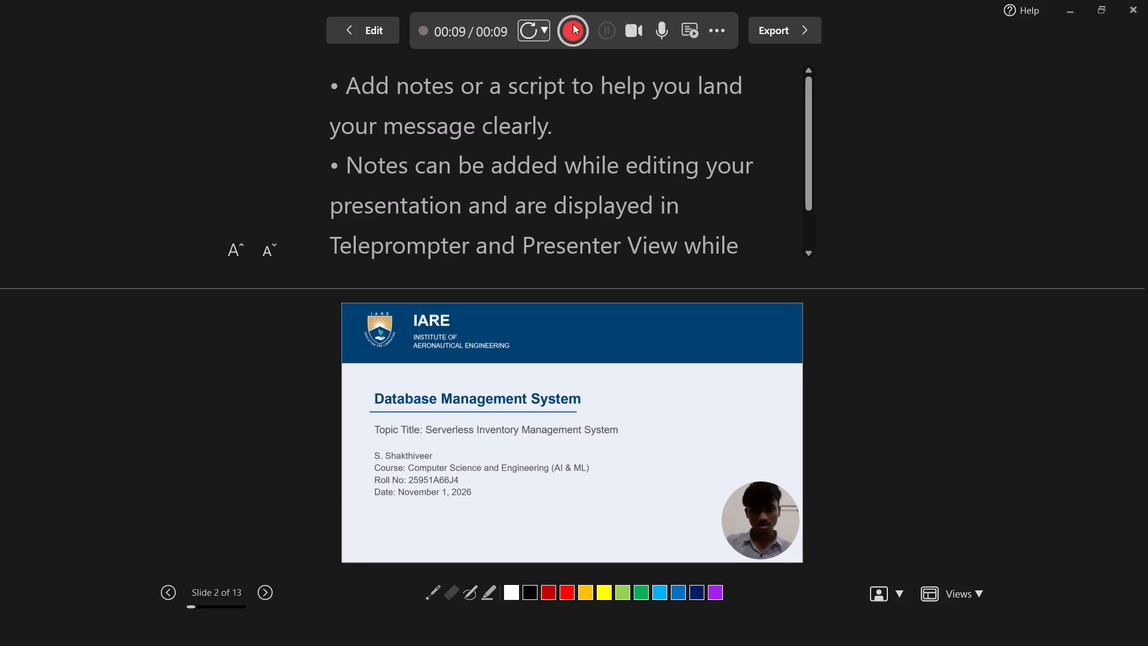
click(573, 24)
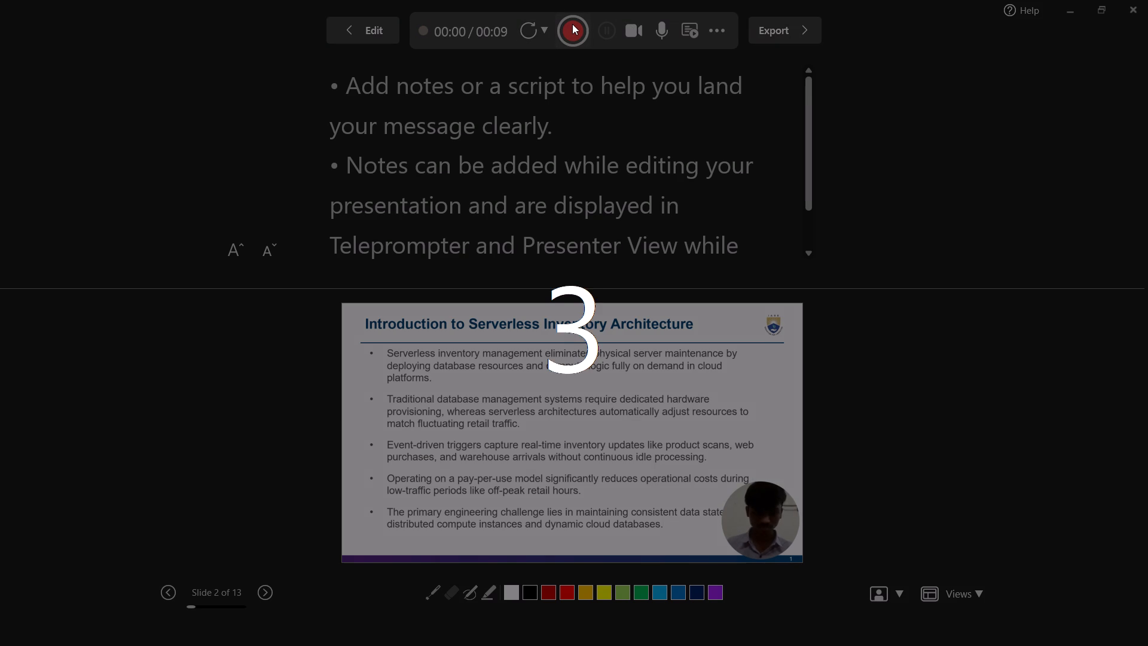
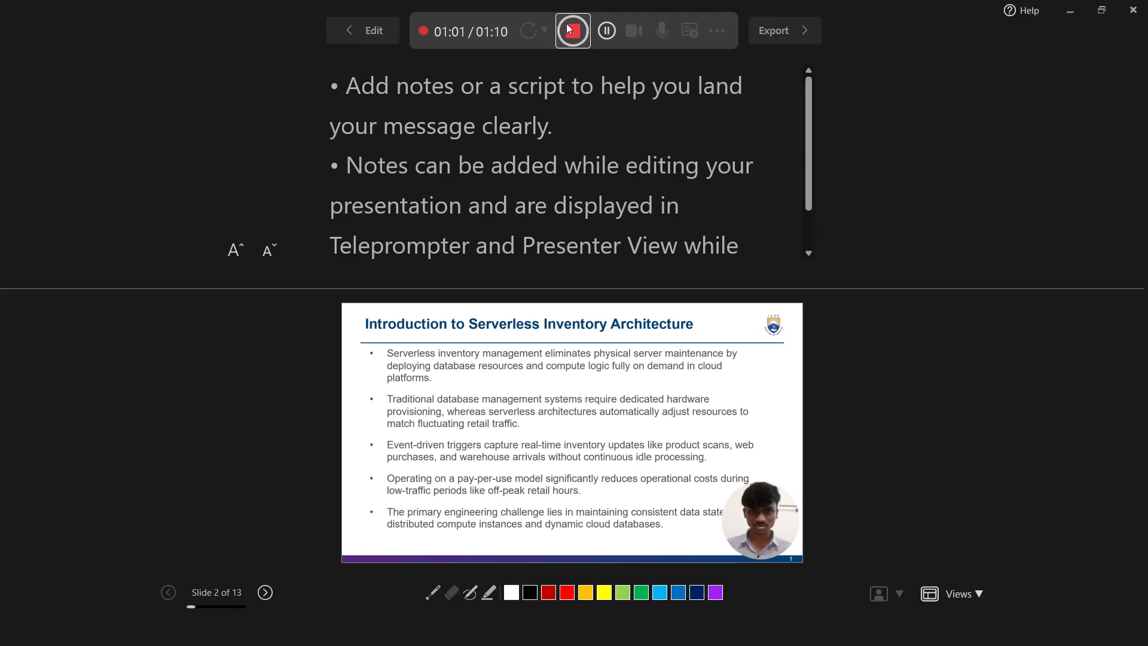
Stop the video take on slide 2, Introduction to Serverless Inventory Architecture, at about 1 minute 2 seconds.
click(566, 23)
Check back through the recorded slides, advance to slide 3, Database Selection: Relational vs NoSQL in Serverless DBMS, and start recording its video.
key(Down)
key(Up)
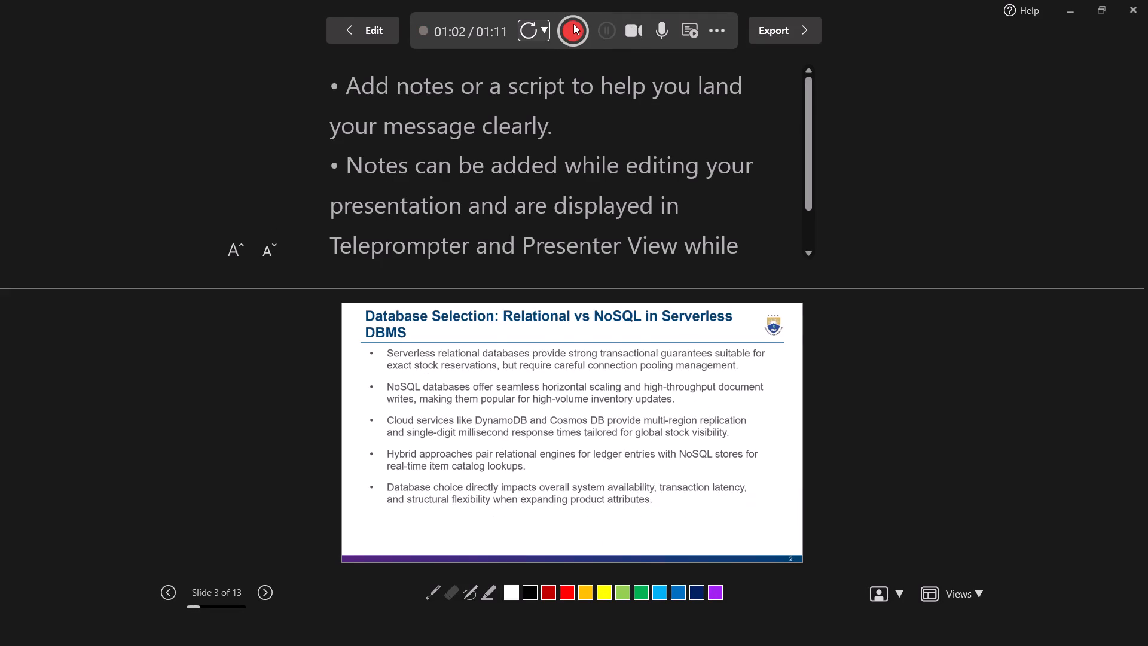
key(Up)
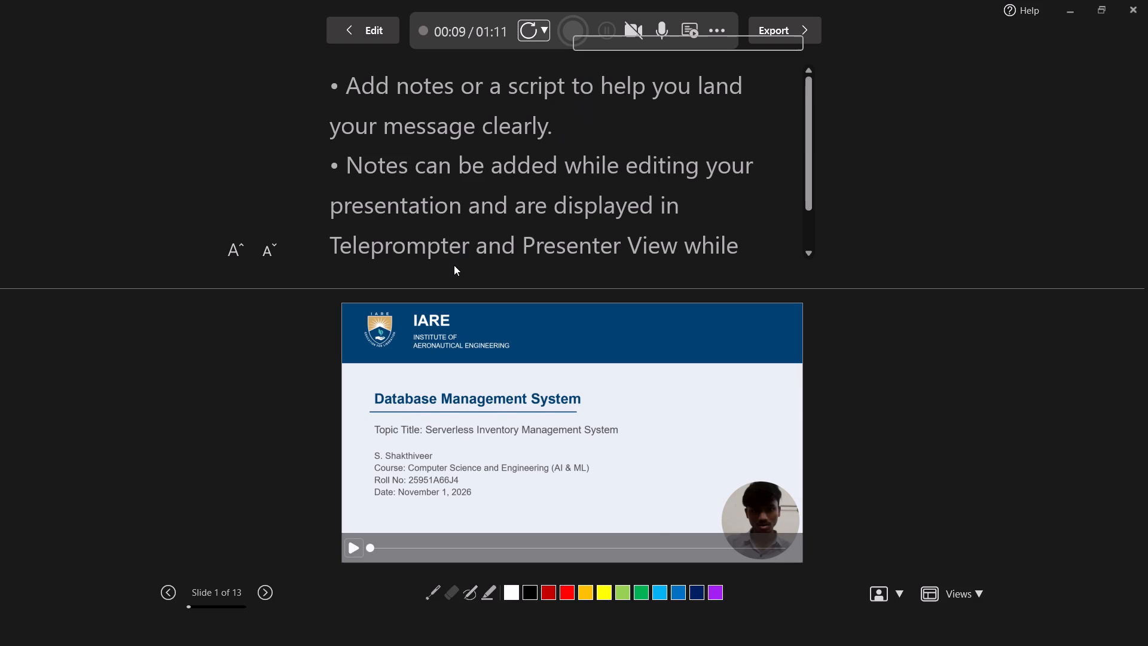
key(Down)
key(Down)
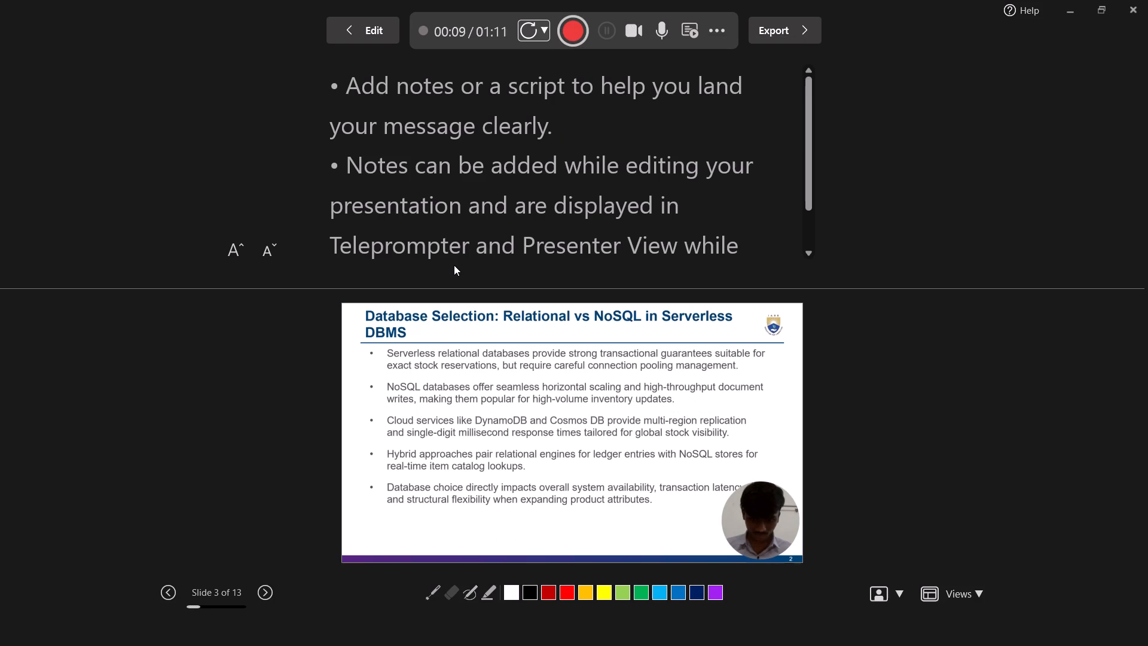
click(568, 33)
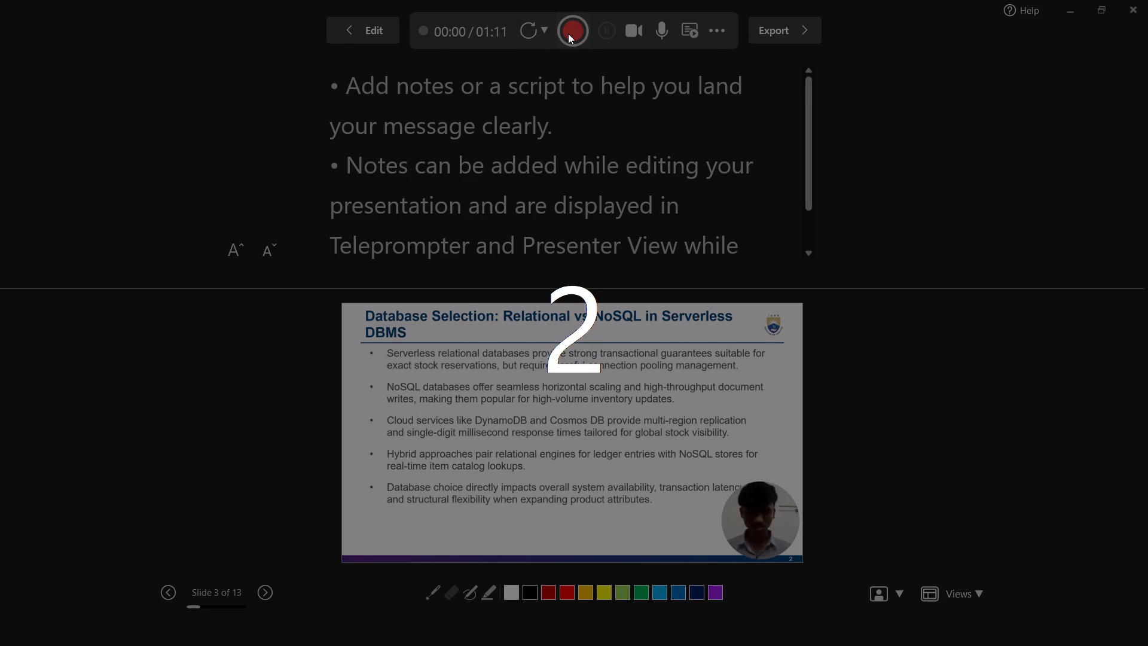
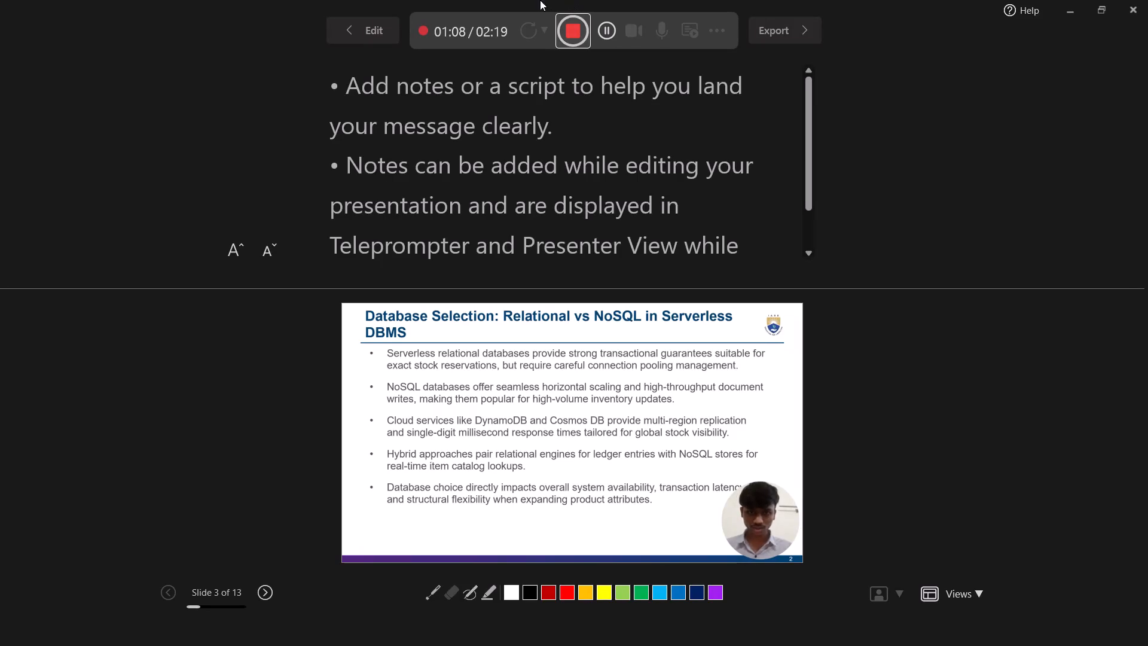
Stop the video take on slide 3, Database Selection: Relational vs NoSQL in Serverless DBMS, at about 1 minute 9 seconds.
click(578, 18)
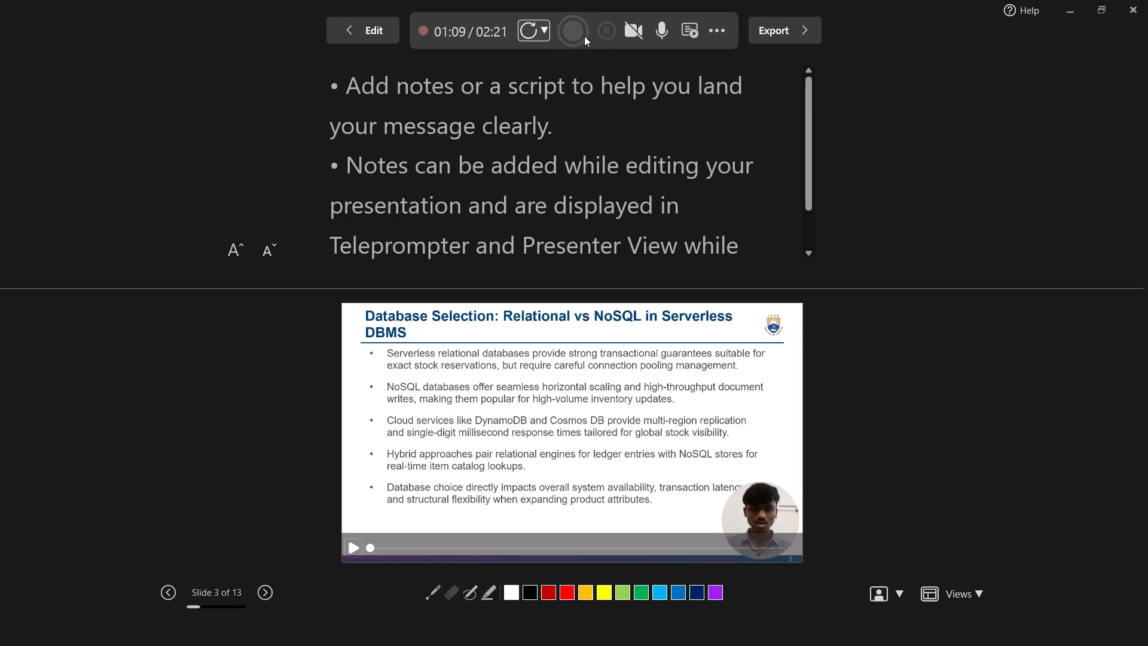
Advance to slide 4, Event-Driven Architecture and Cloud Functions, and start recording its video.
key(Right)
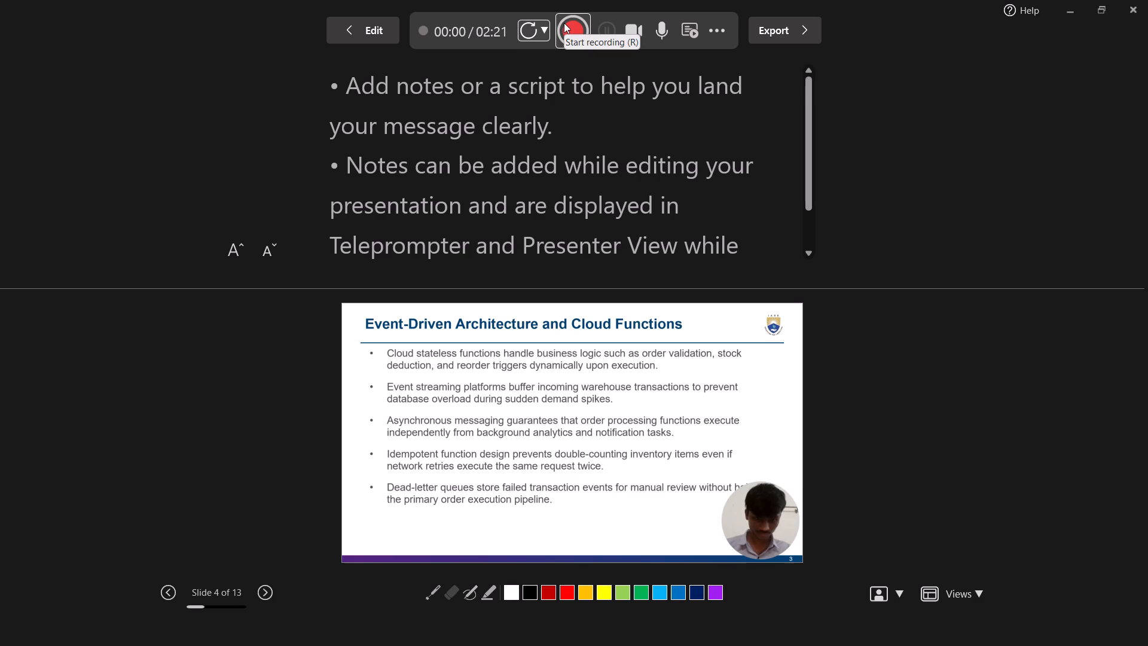
click(564, 23)
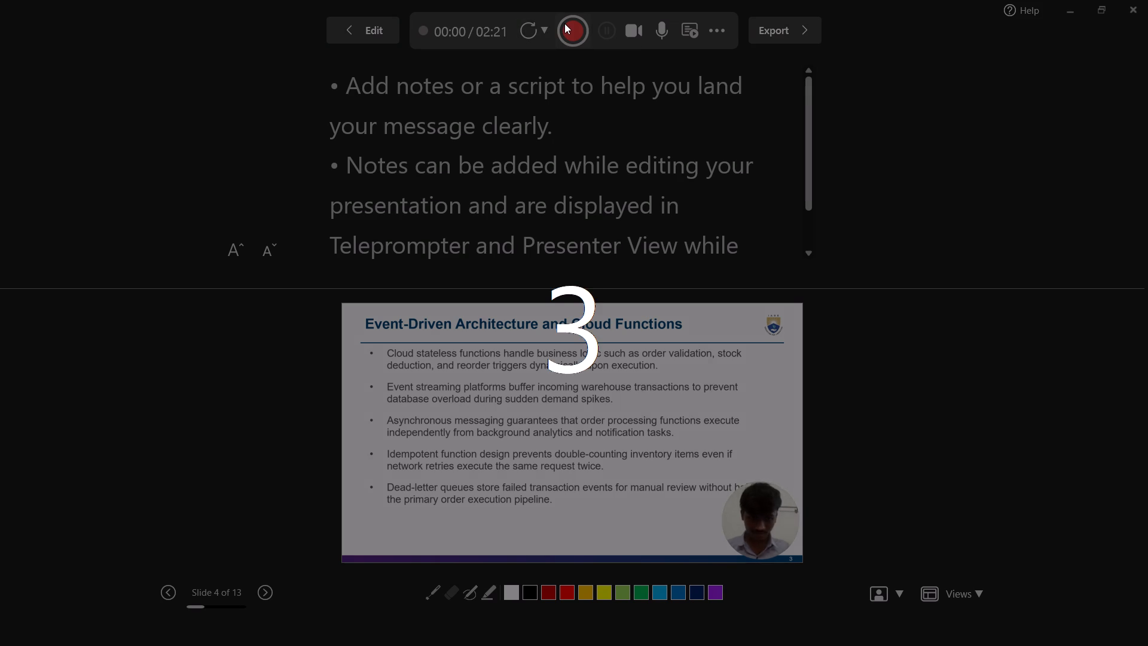
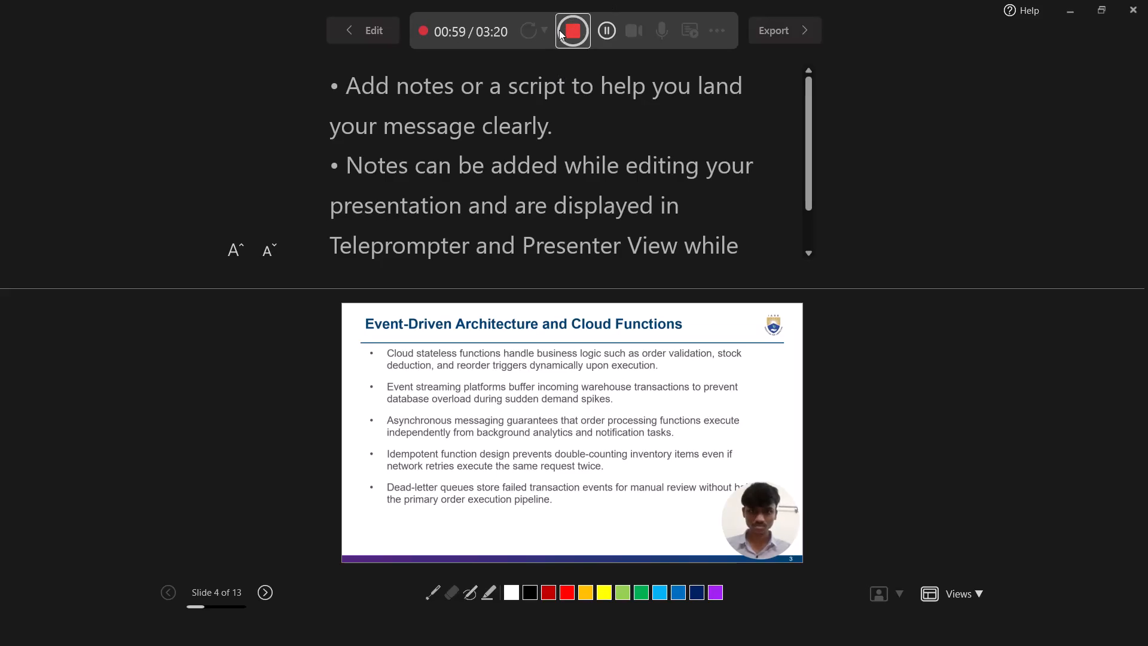
Stop the video take on slide 4, Event-Driven Architecture and Cloud Functions, at about 1 minute.
click(559, 30)
Glance back at slide 3, advance to slide 5, Data Modeling for Inventory Items and Tracking, and start recording its video.
key(Left)
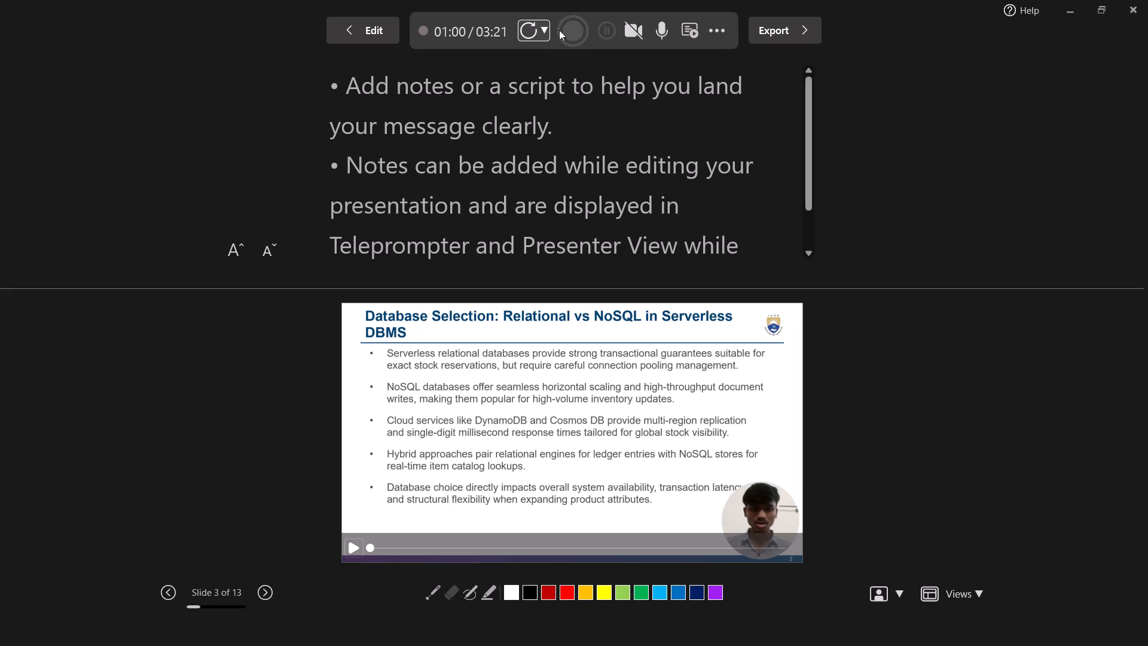
key(Right)
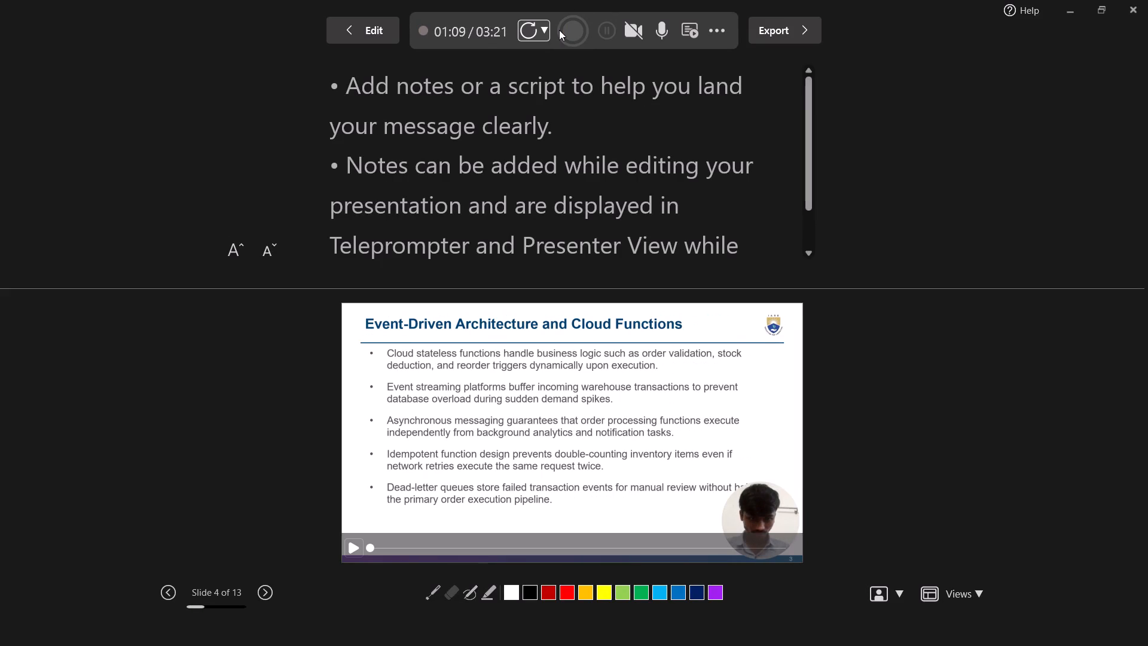
key(Right)
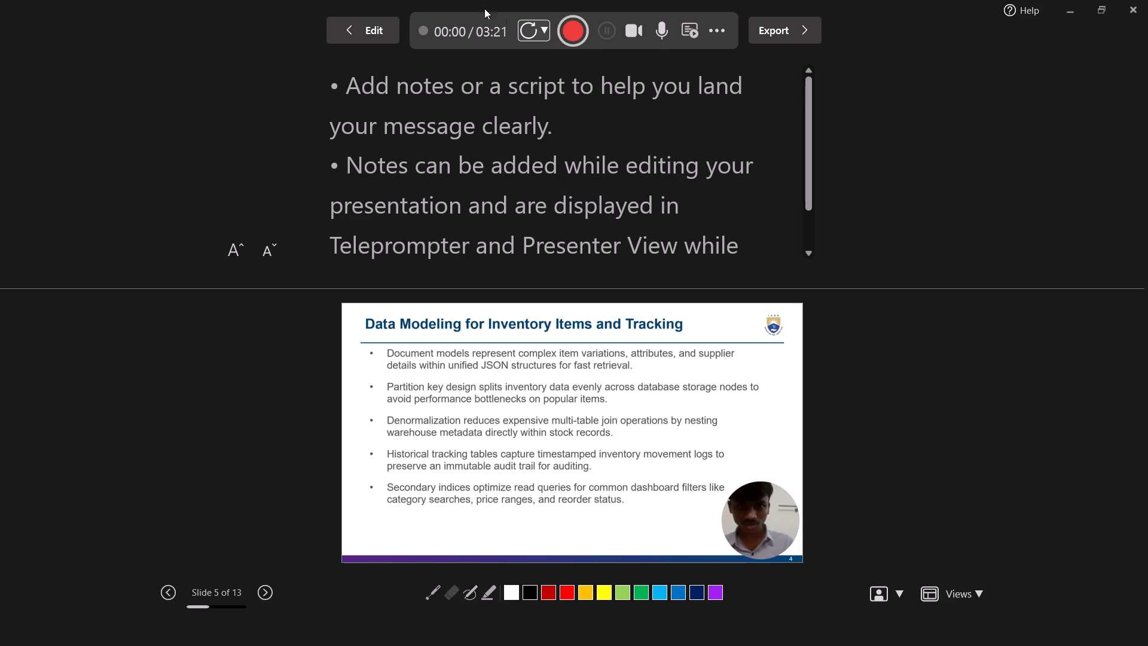
click(560, 29)
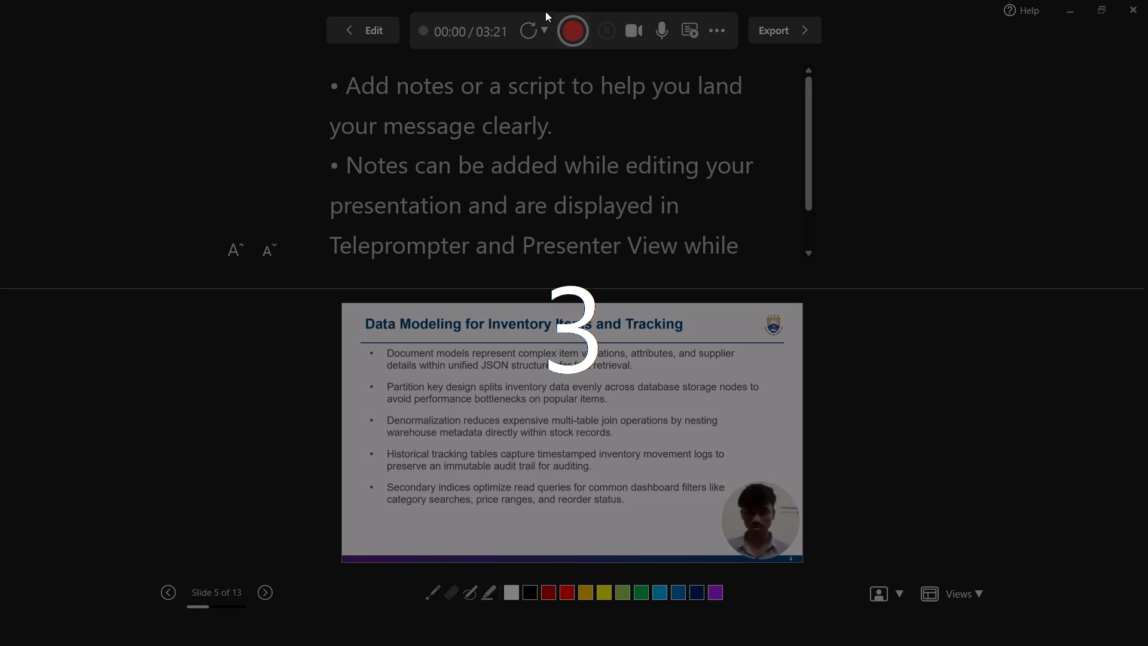
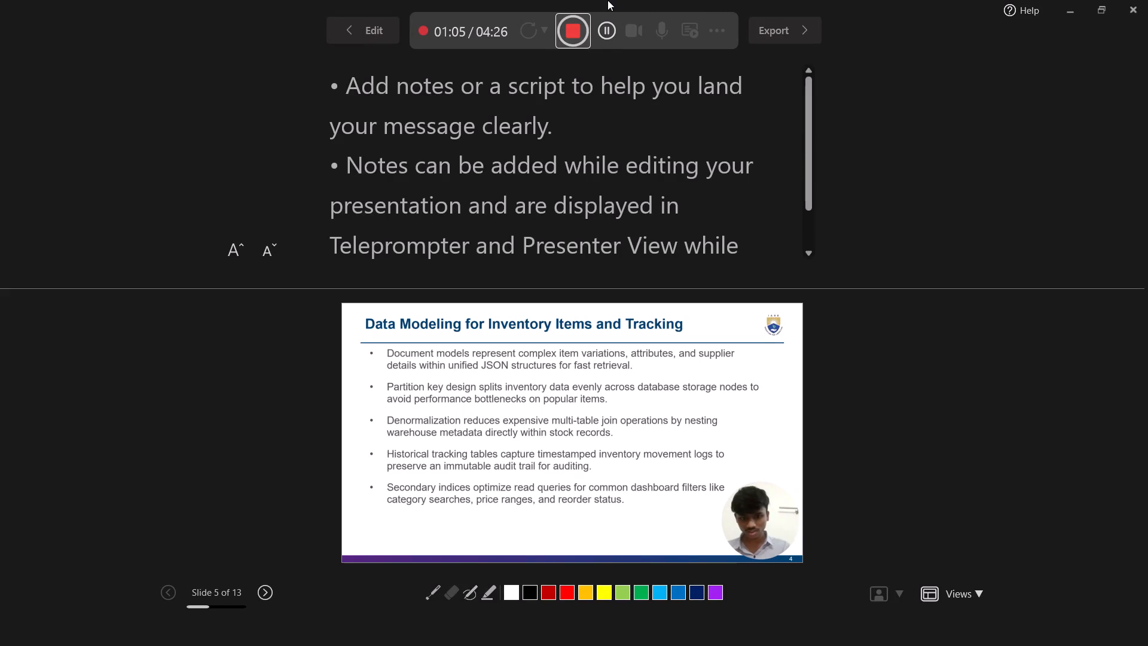
Stop the video take on slide 5, Data Modeling for Inventory Items and Tracking, at about 1 minute 8 seconds.
click(561, 31)
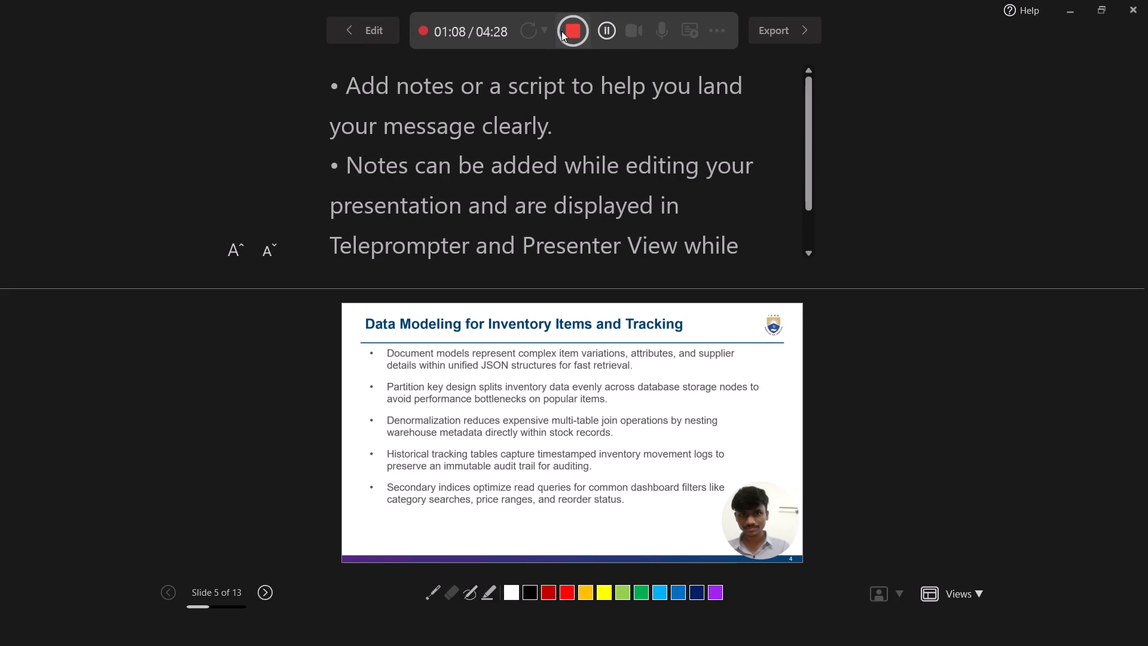
Advance to slide 6, Concurrency Control and Transaction Management, and start recording its video.
key(Down)
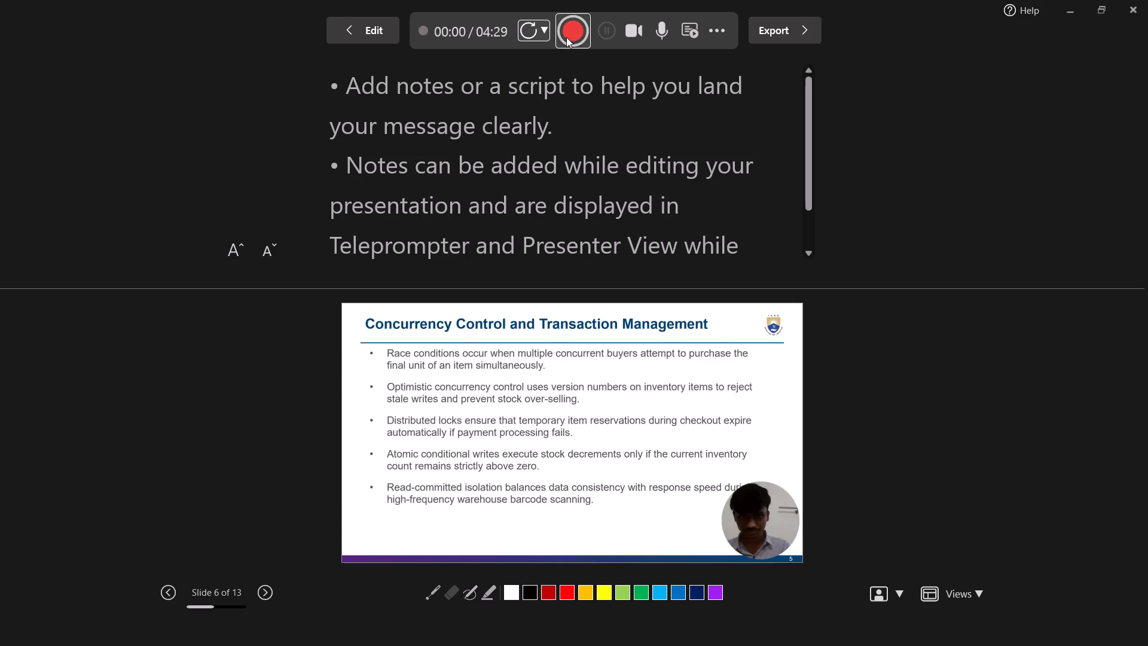
click(566, 37)
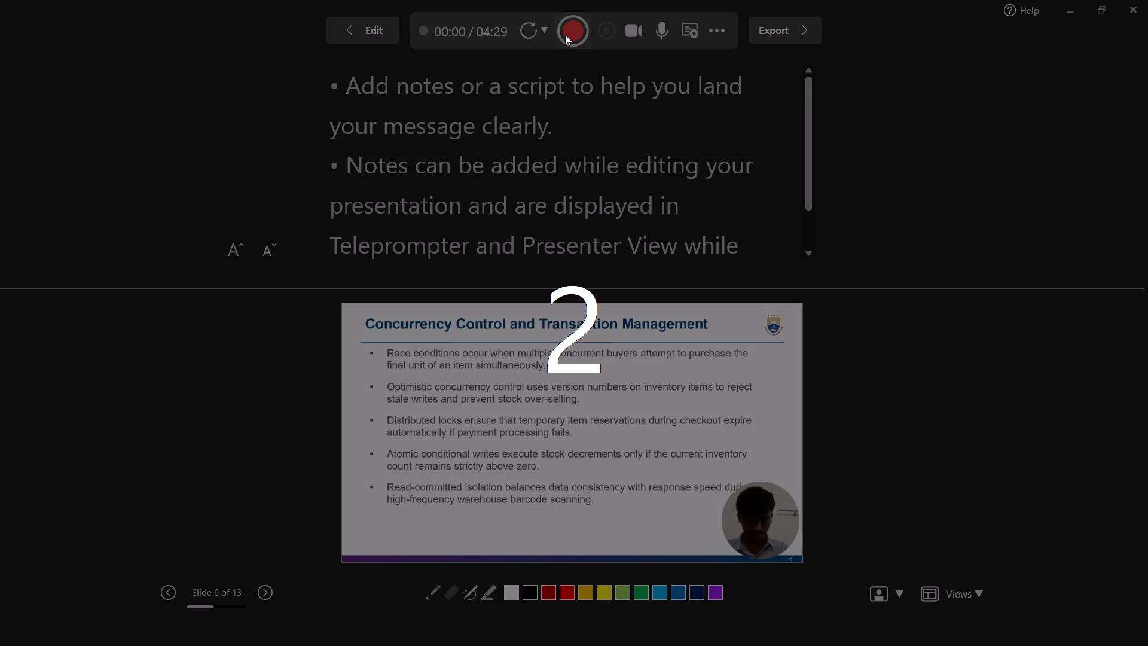
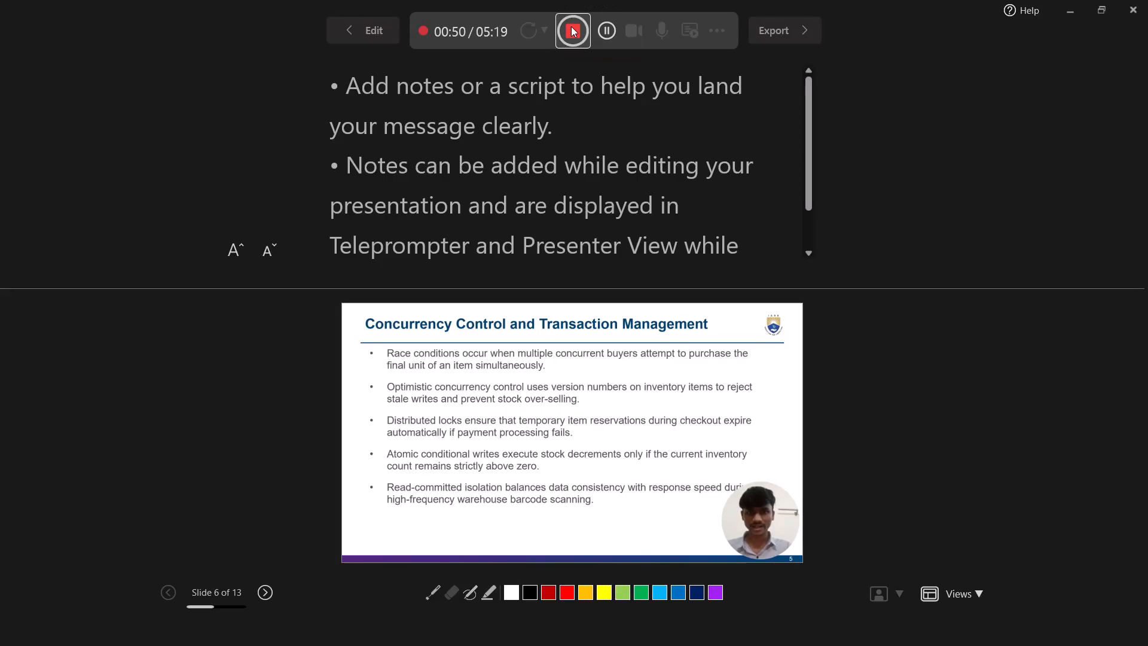
Stop the video take on slide 6, Concurrency Control and Transaction Management, at about 50 seconds.
click(571, 26)
Advance to slide 7, Automated Stock Replenishment Workflows, and start recording its video.
key(Down)
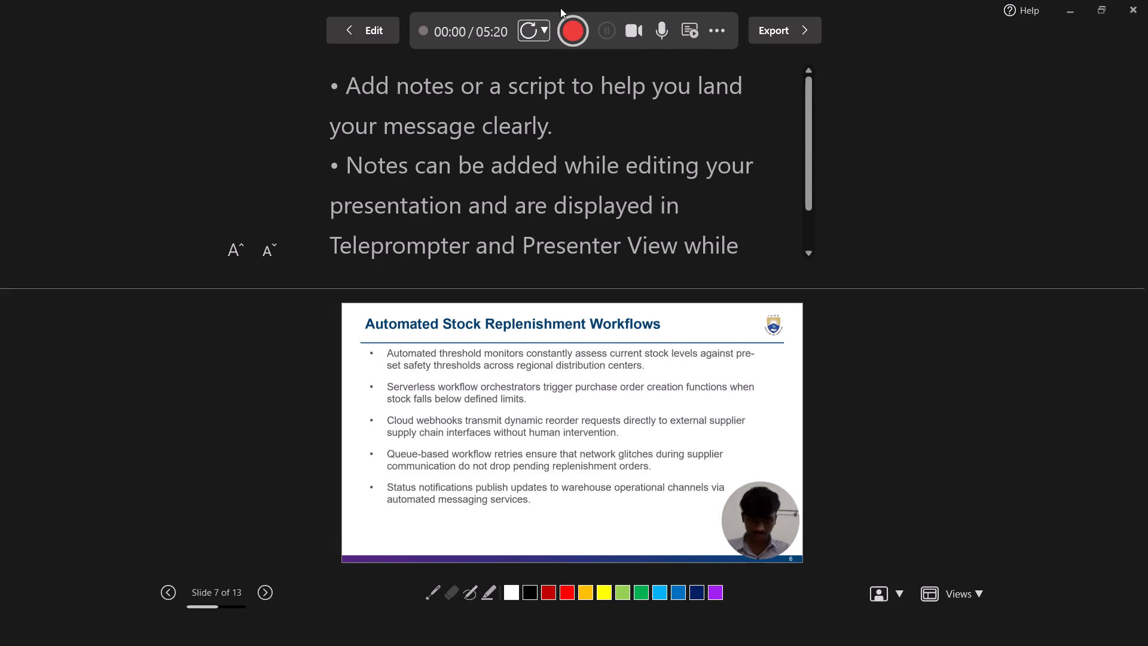
click(570, 26)
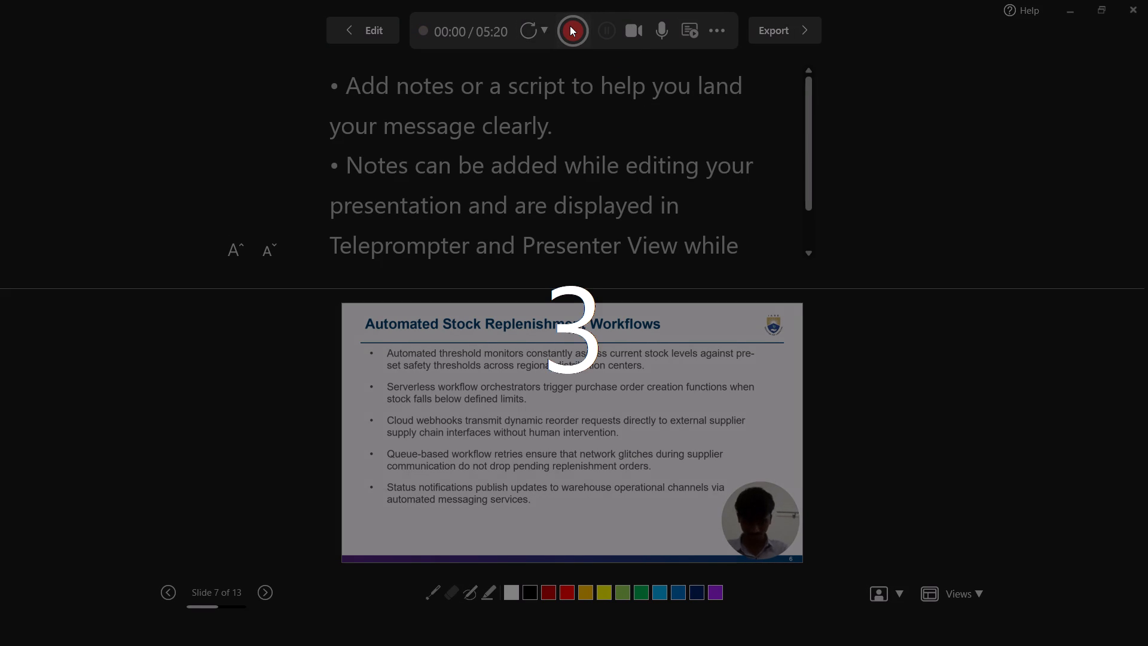
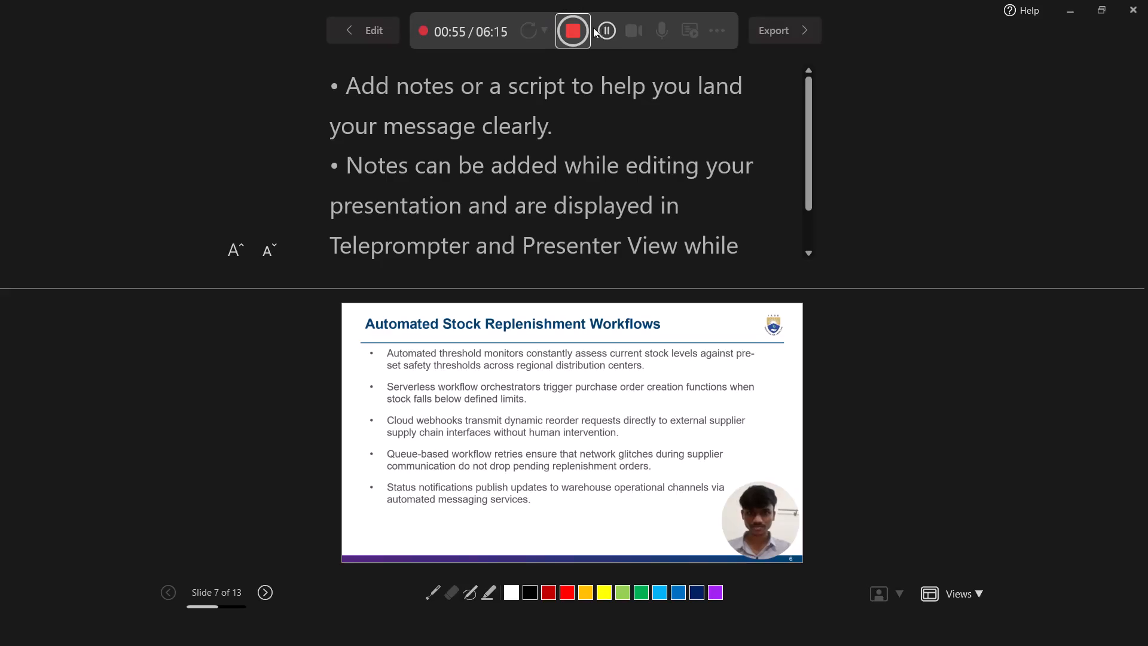
Stop the video take on slide 7, Automated Stock Replenishment Workflows, at about 56 seconds.
click(576, 33)
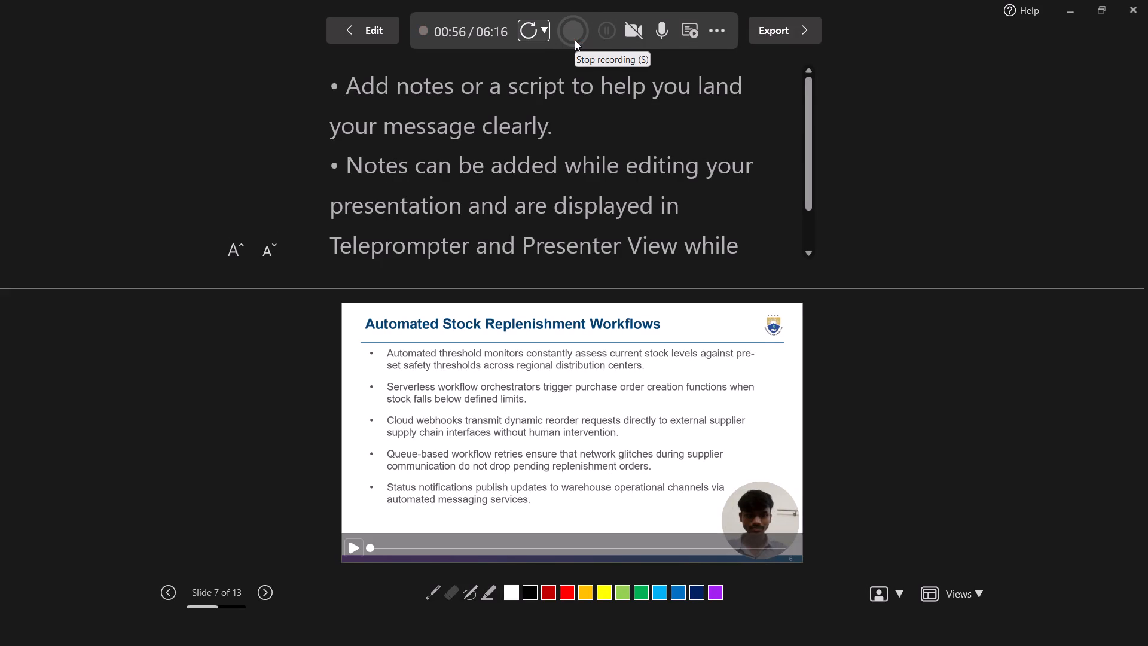
Advance to slide 8, Integrating Machine Learning for Demand Forecasting, and start recording its video.
key(Down)
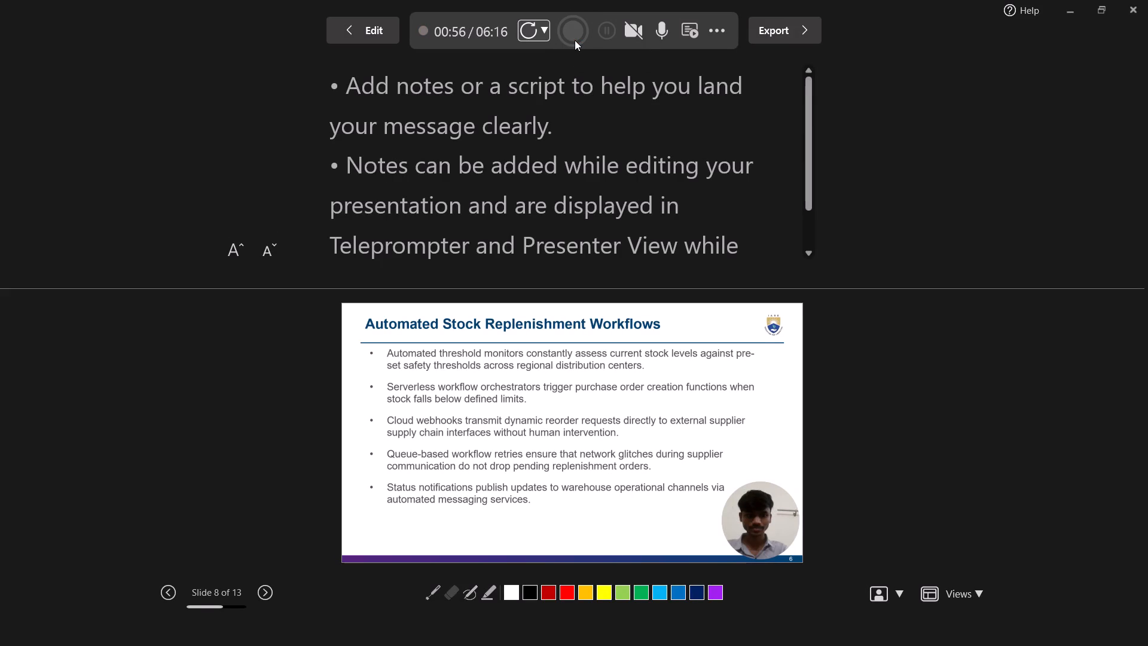
click(570, 31)
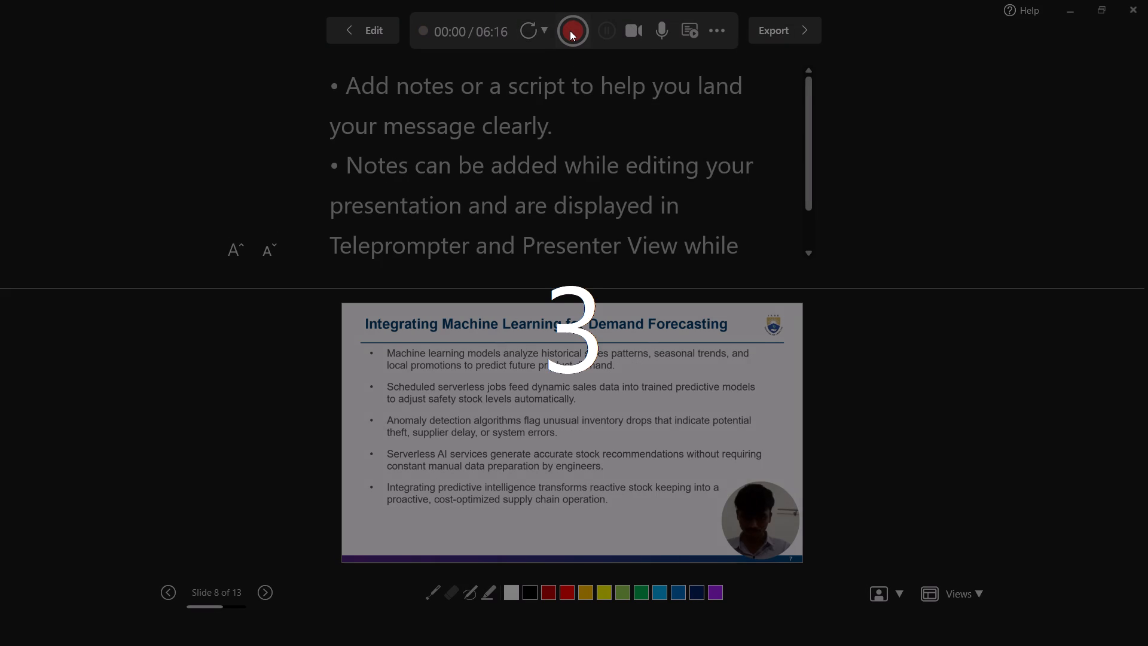
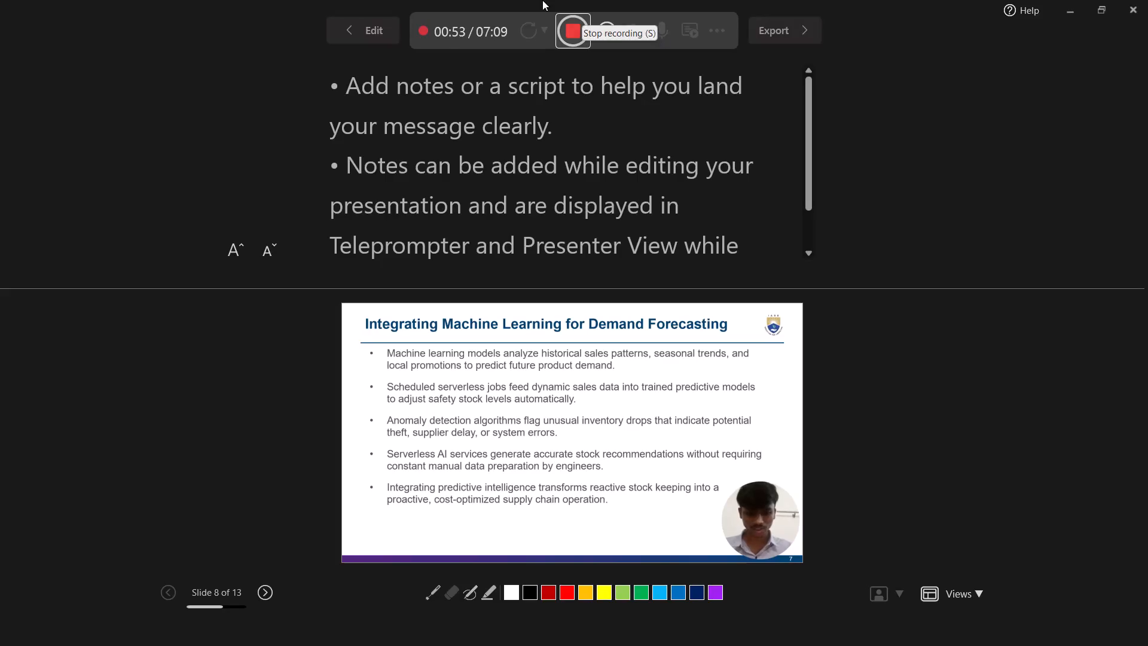
Stop the video take on slide 8, Integrating Machine Learning for Demand Forecasting, at about 55 seconds.
click(584, 33)
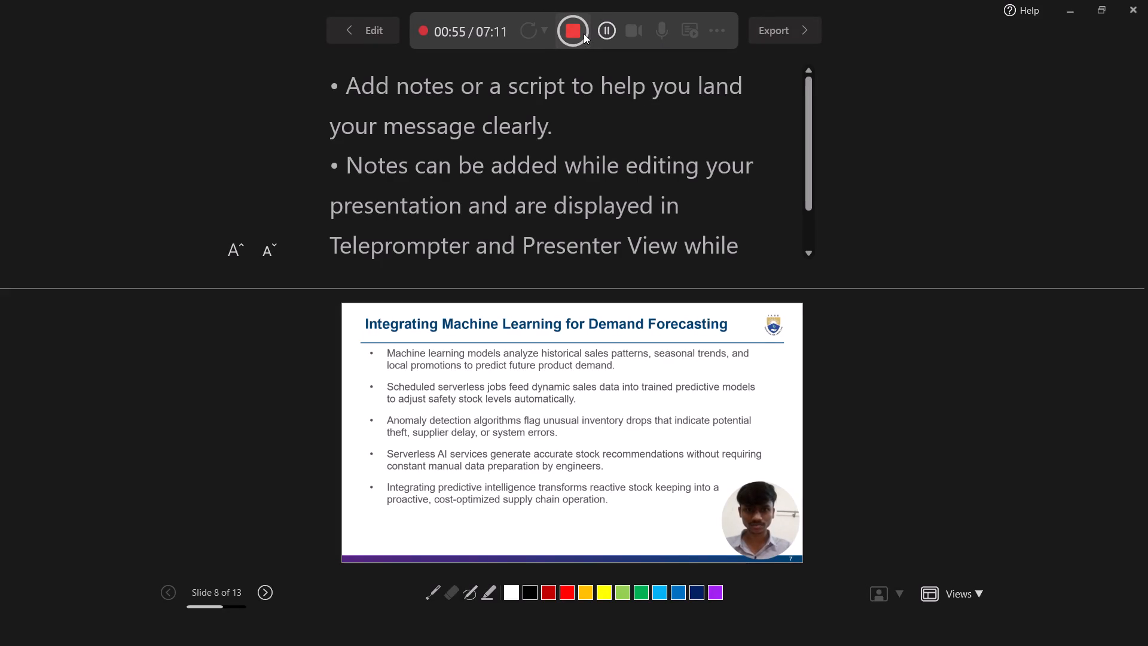
Advance to slide 9, Caching Strategies and Query Optimization, and start recording its video.
key(Down)
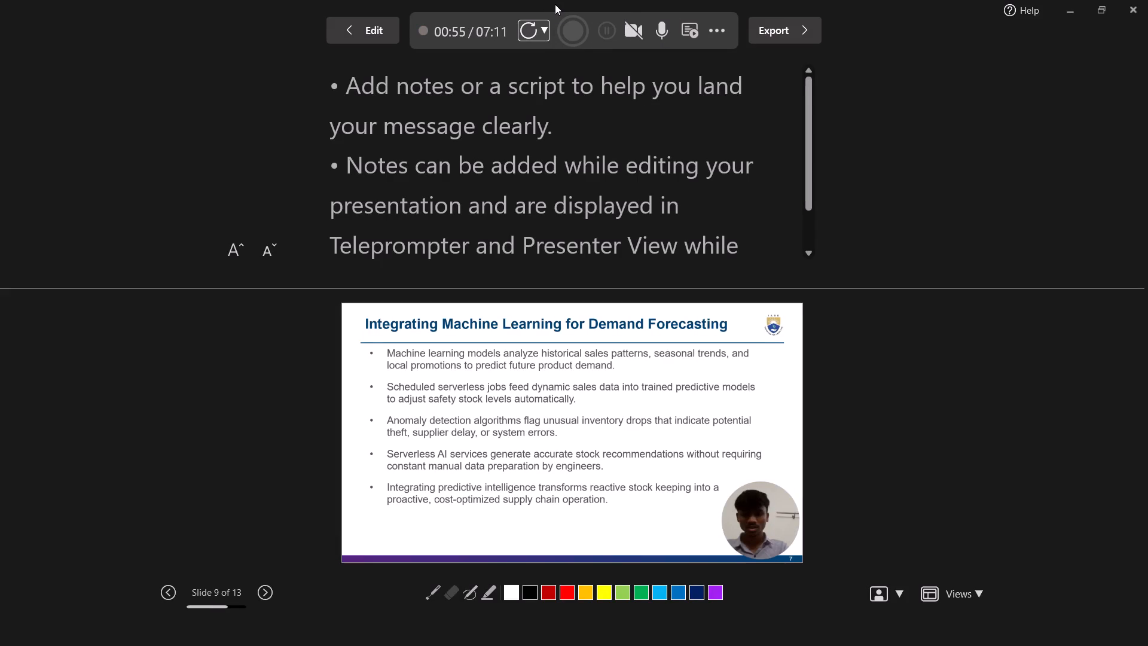
click(575, 29)
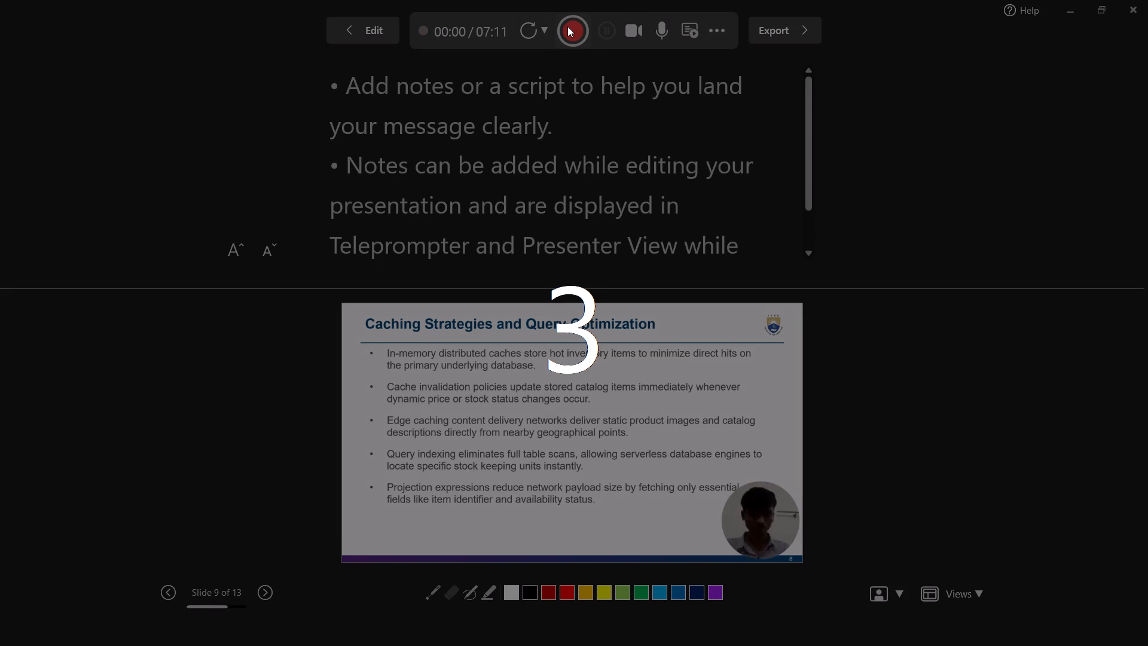
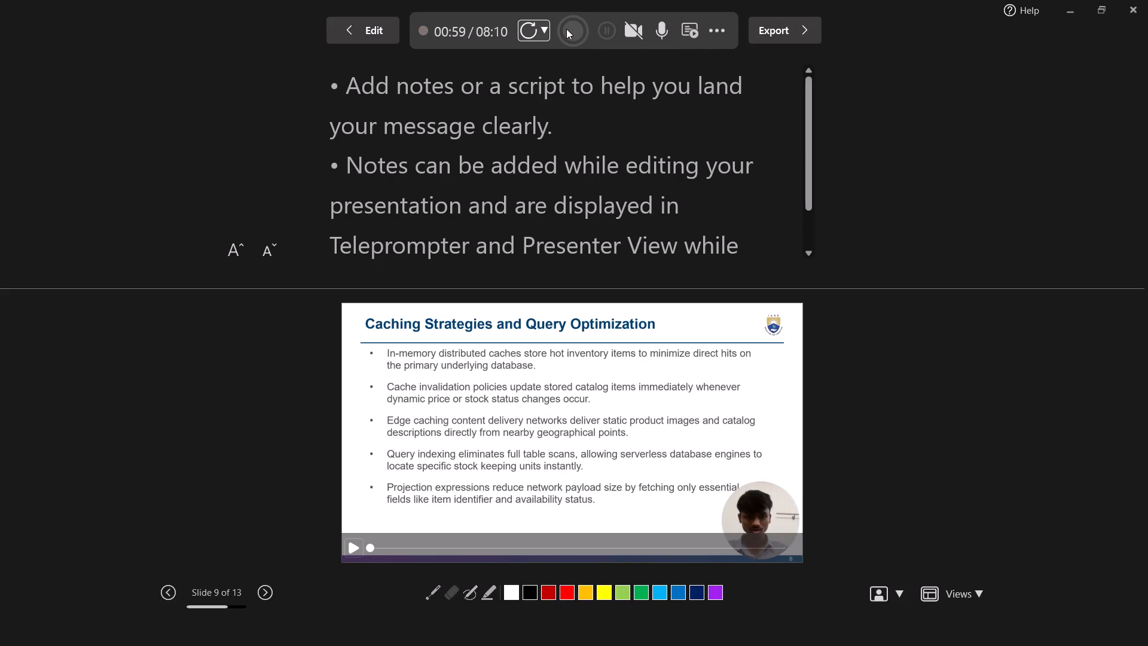
Advance to slide 10, Security, Identity, and Compliance, and start recording its video.
key(Down)
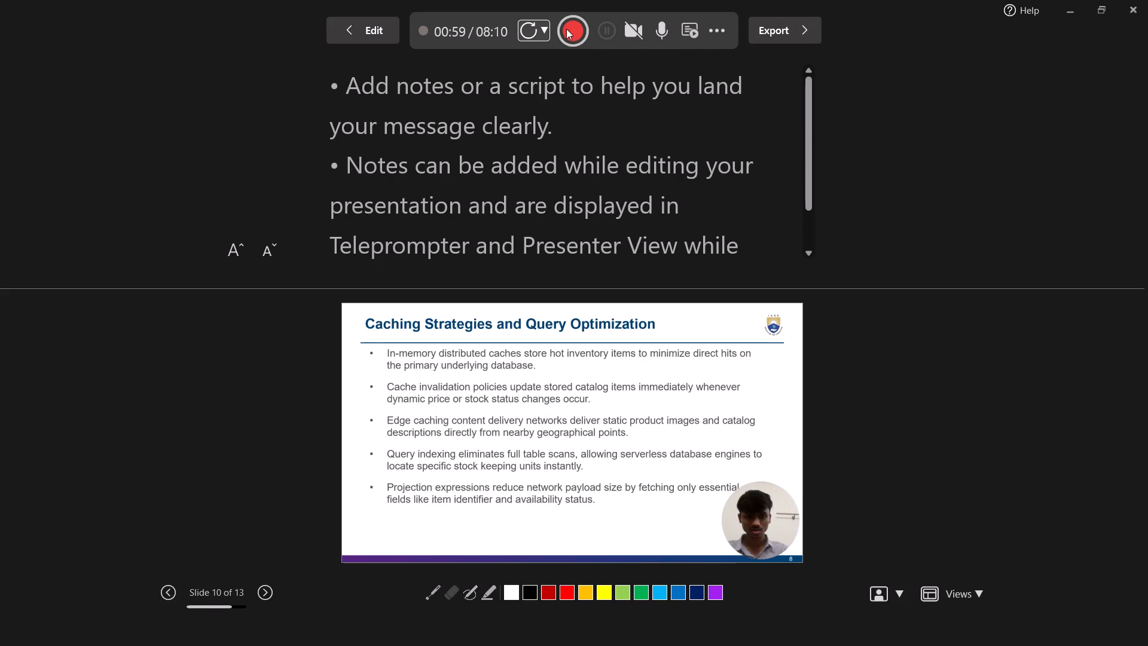
click(581, 27)
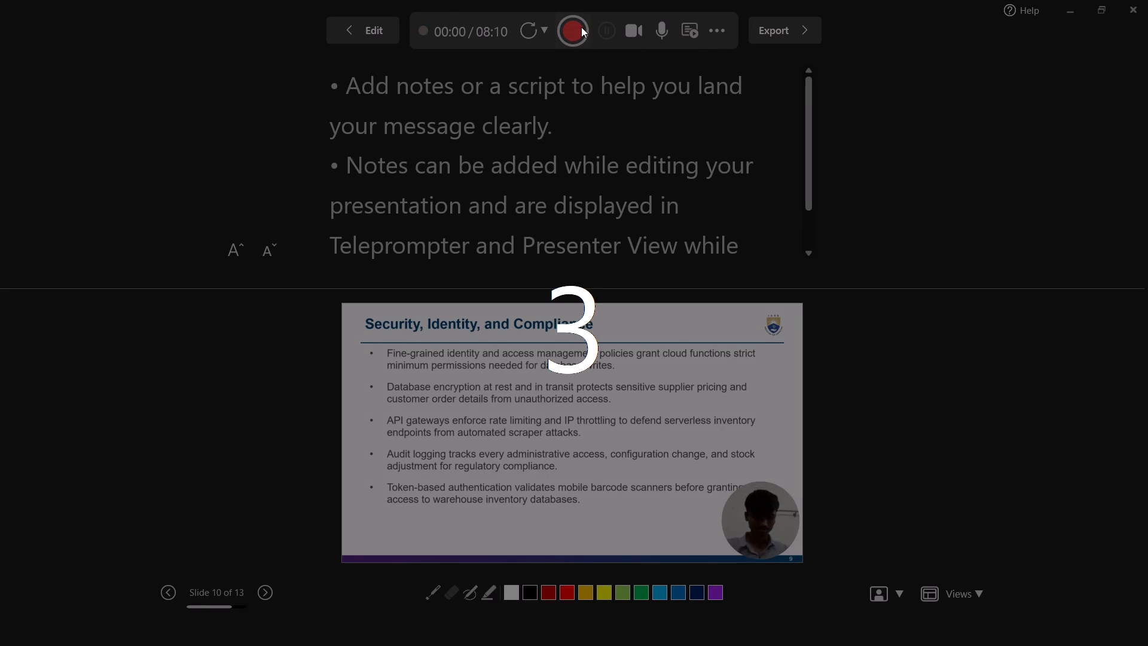
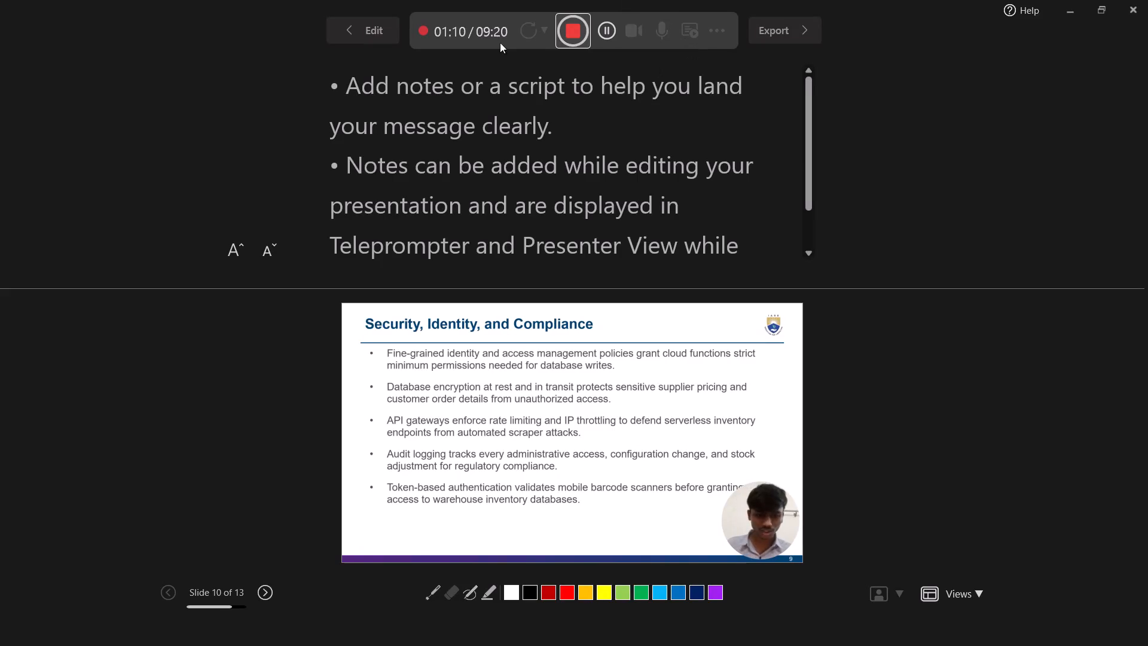
Stop the video recording of slide 10, Security, Identity, and Compliance.
click(577, 36)
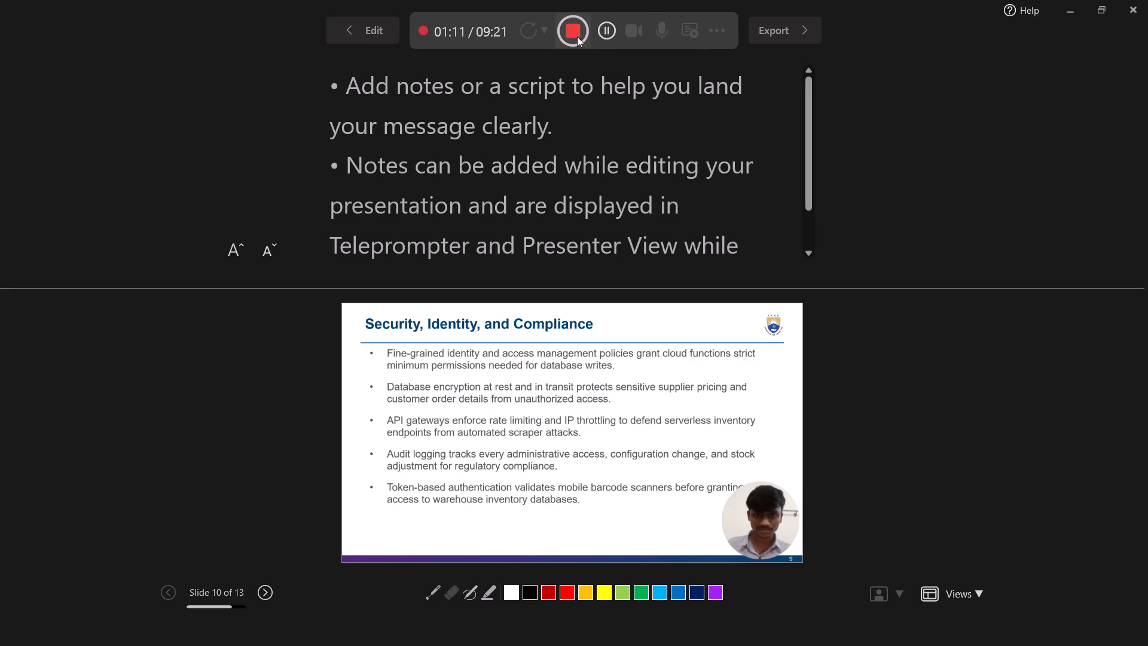
Advance to slide 11, Scalability, Cost Management, and Monitoring, and start recording its video.
key(Down)
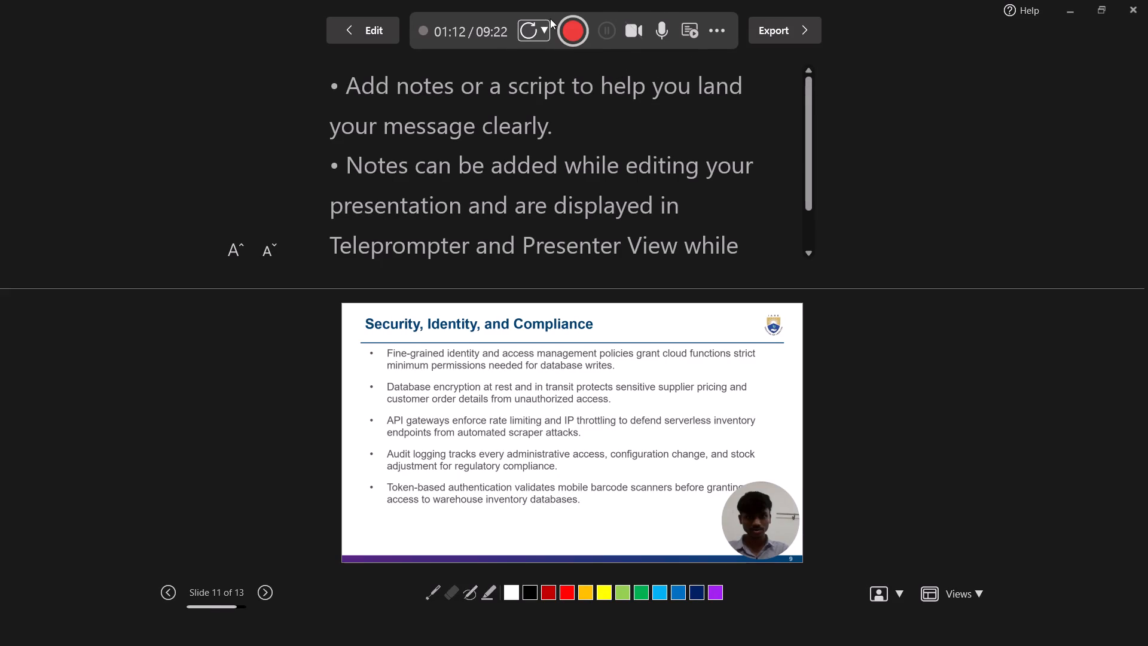
click(564, 26)
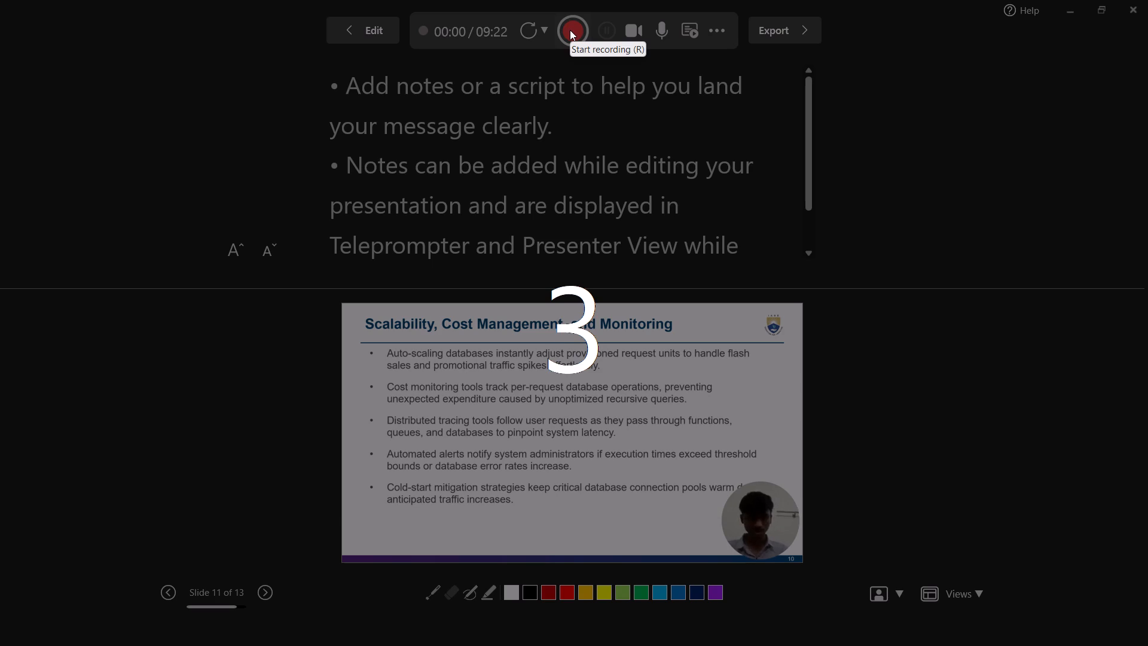
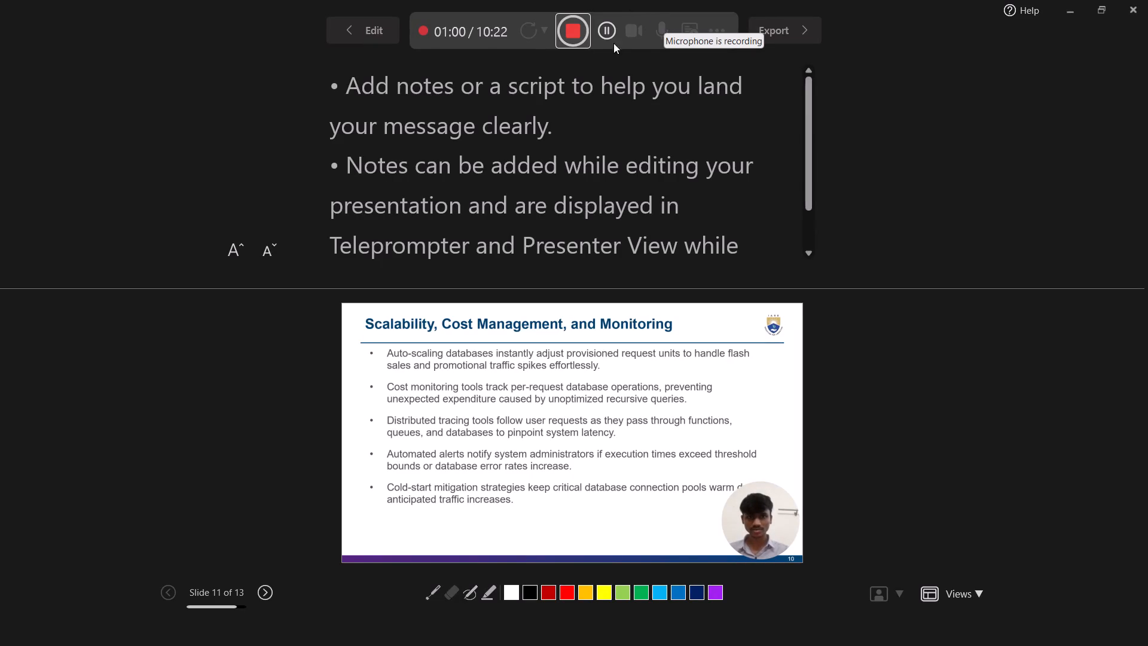
Stop the video recording of slide 11, Scalability, Cost Management, and Monitoring.
click(565, 26)
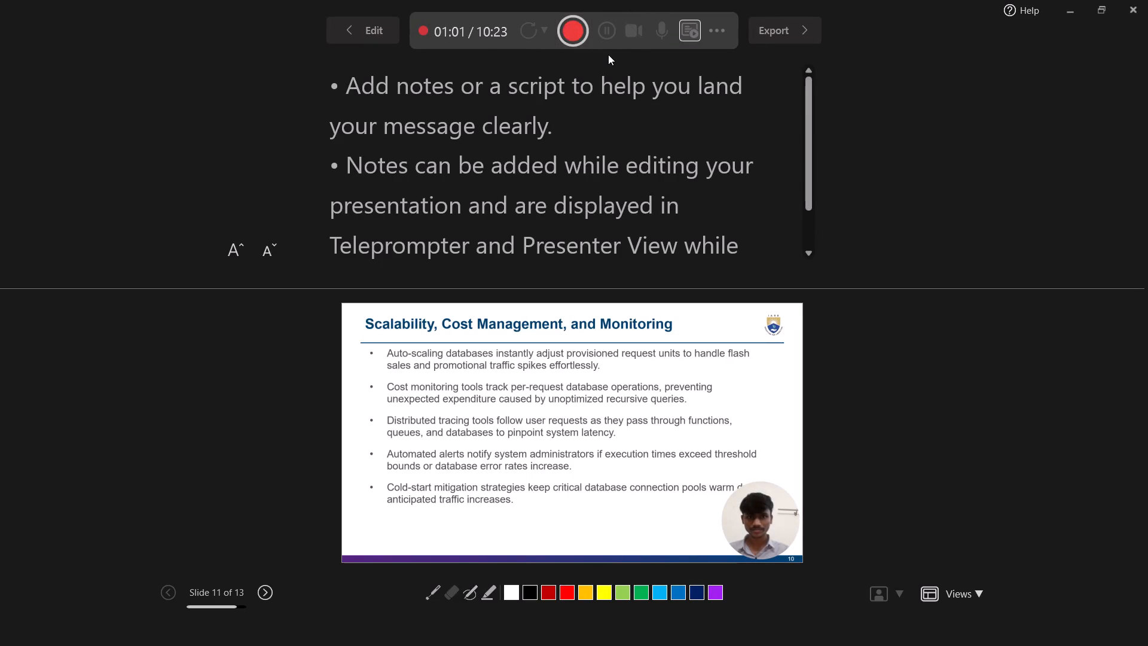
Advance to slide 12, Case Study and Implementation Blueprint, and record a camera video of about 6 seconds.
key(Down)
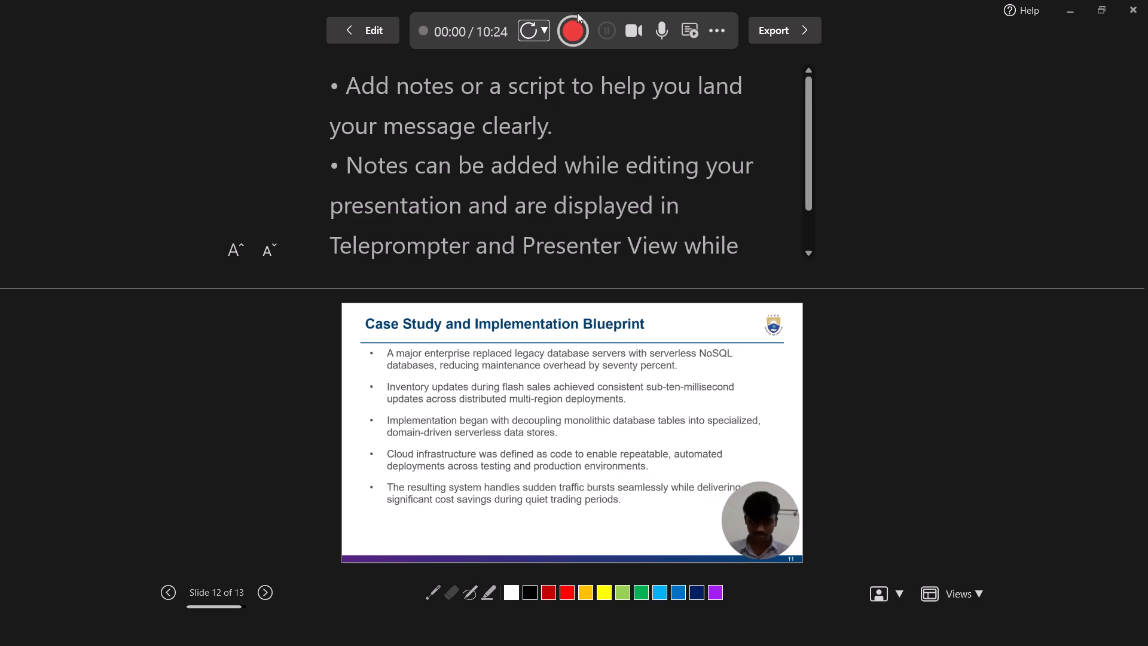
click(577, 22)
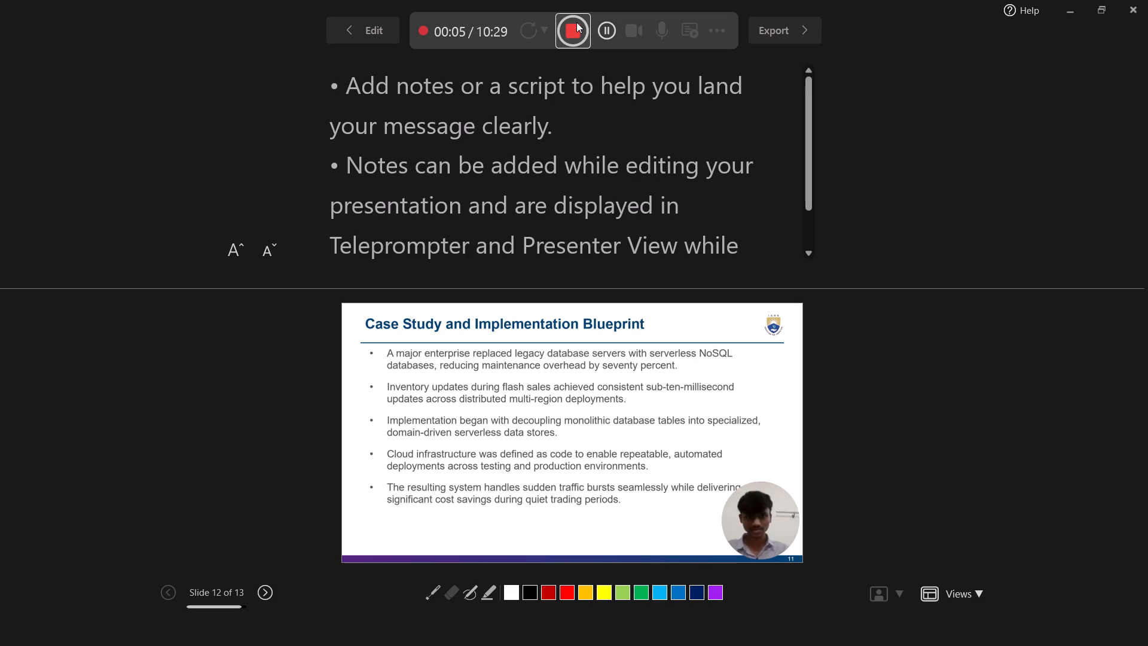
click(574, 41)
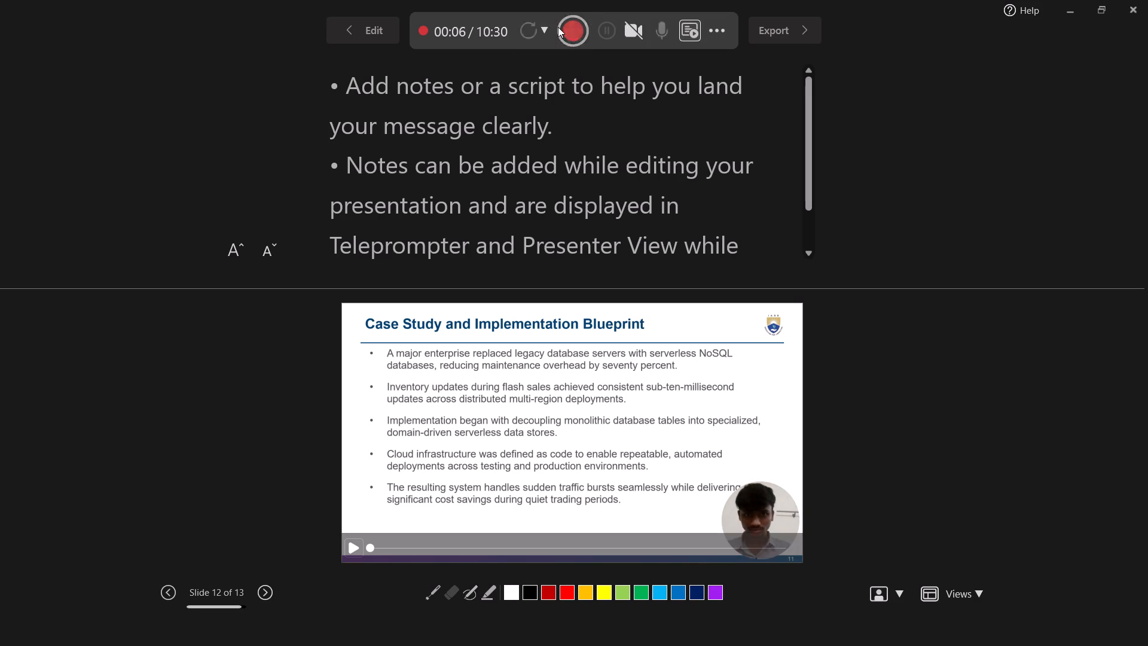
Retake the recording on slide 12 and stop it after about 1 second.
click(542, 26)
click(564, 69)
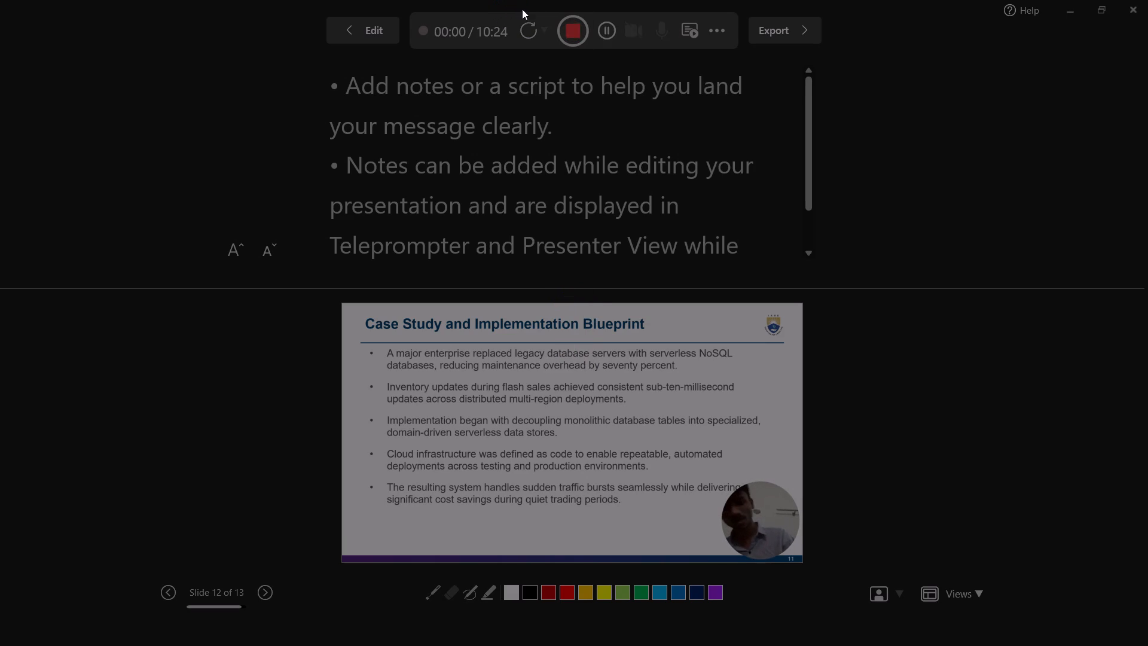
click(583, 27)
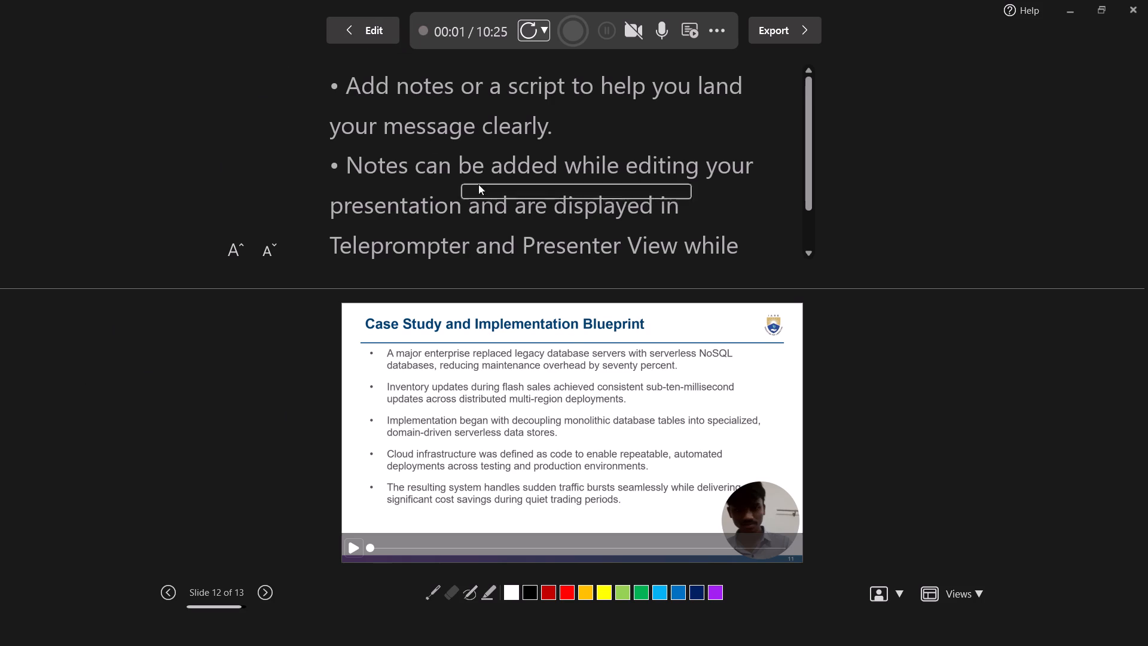
Leave the recording view and return to editing the presentation at slide 12.
click(271, 592)
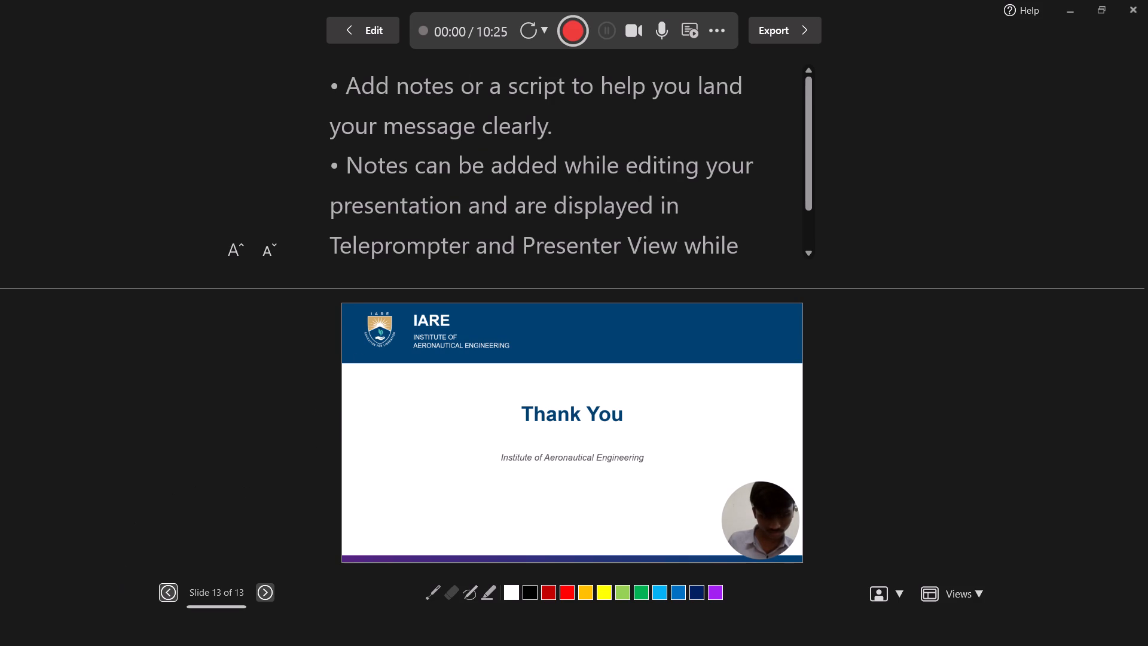
click(169, 592)
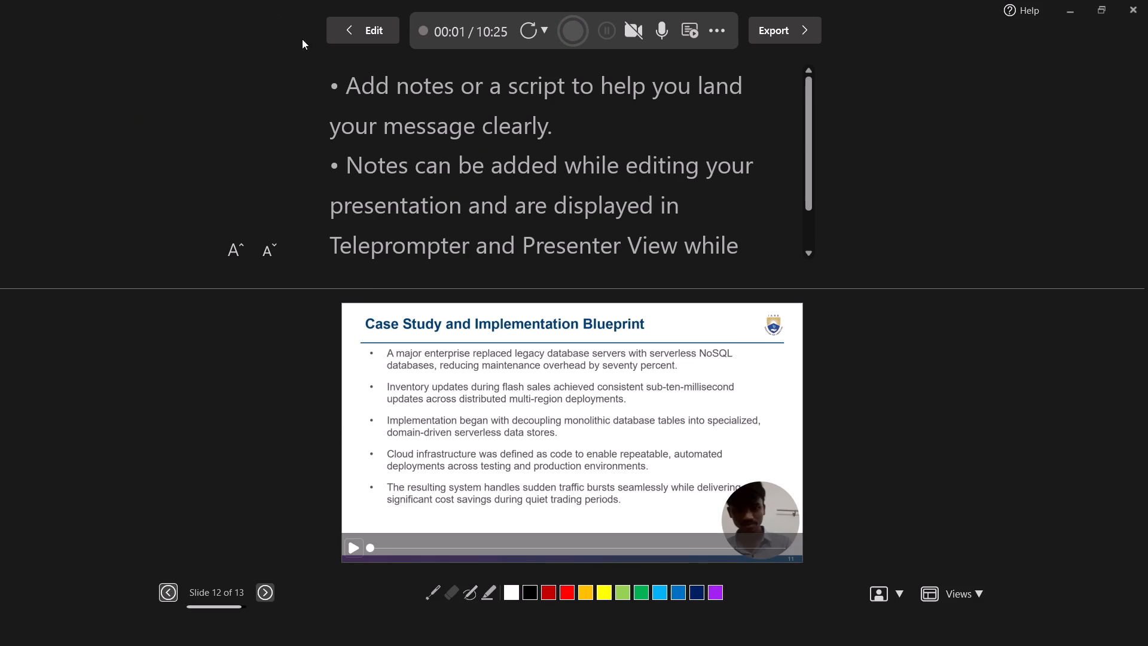
click(367, 28)
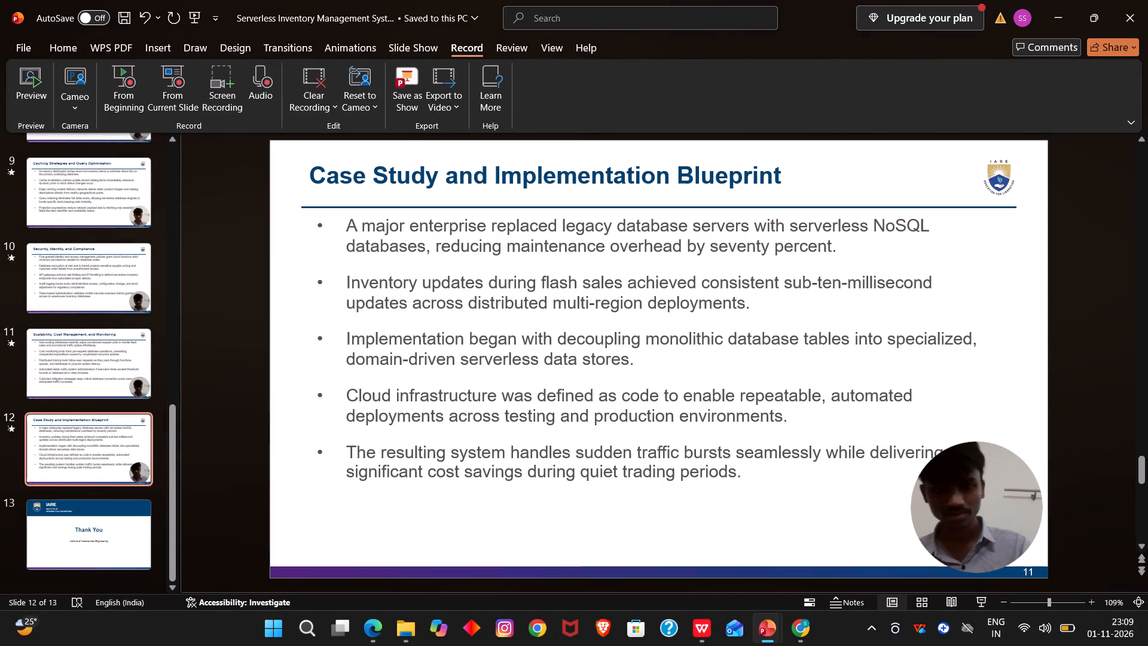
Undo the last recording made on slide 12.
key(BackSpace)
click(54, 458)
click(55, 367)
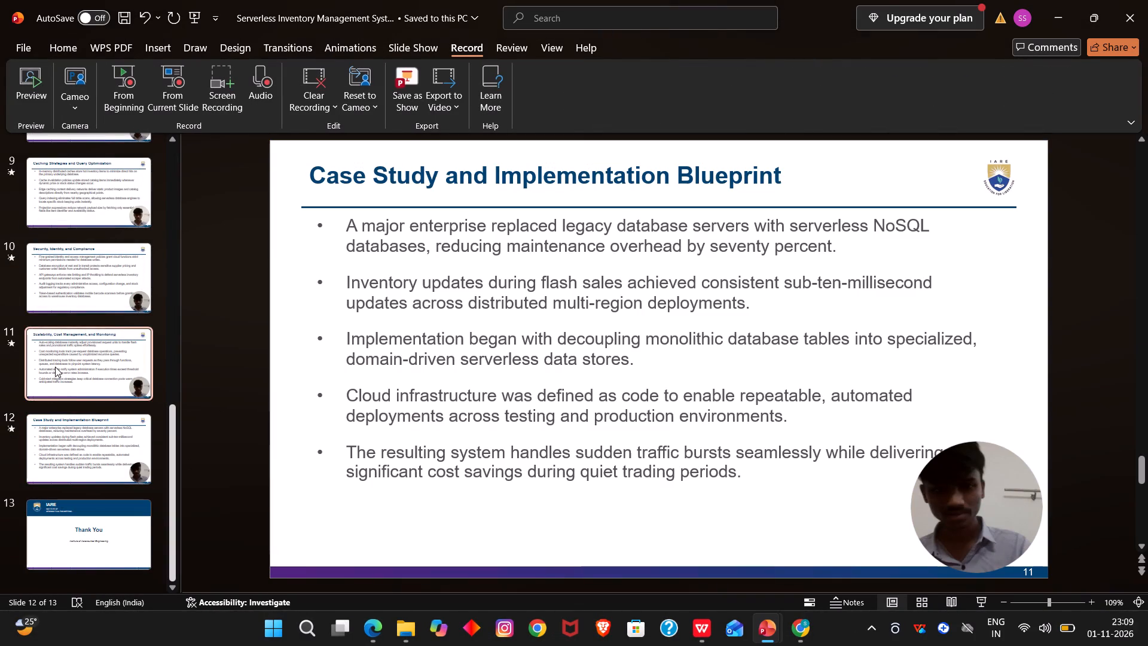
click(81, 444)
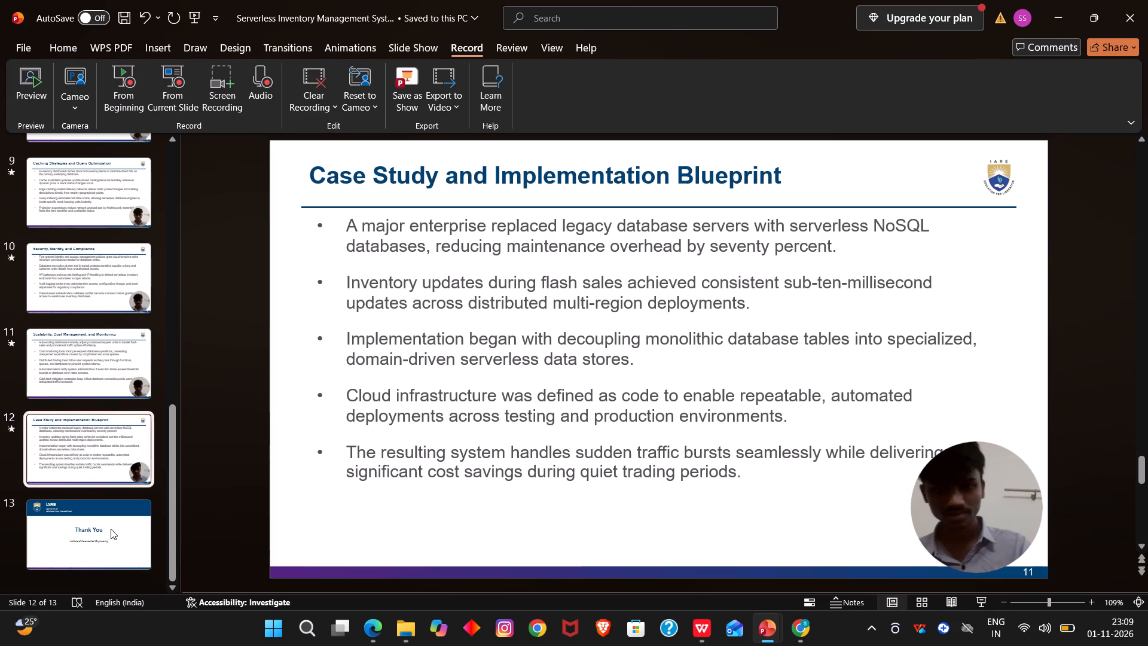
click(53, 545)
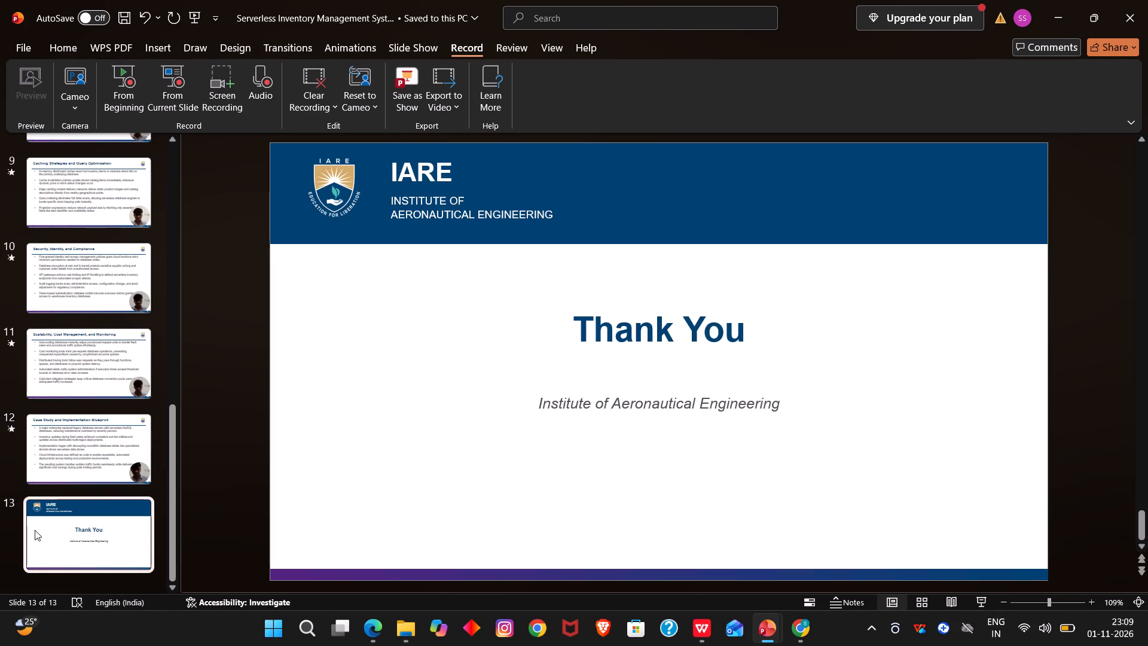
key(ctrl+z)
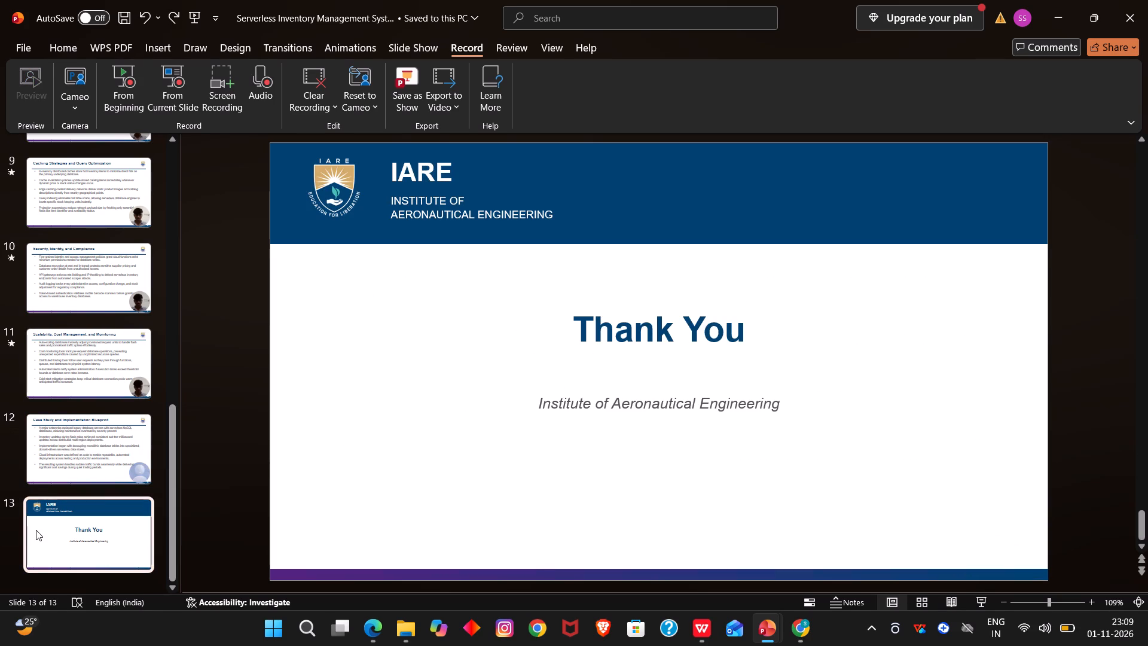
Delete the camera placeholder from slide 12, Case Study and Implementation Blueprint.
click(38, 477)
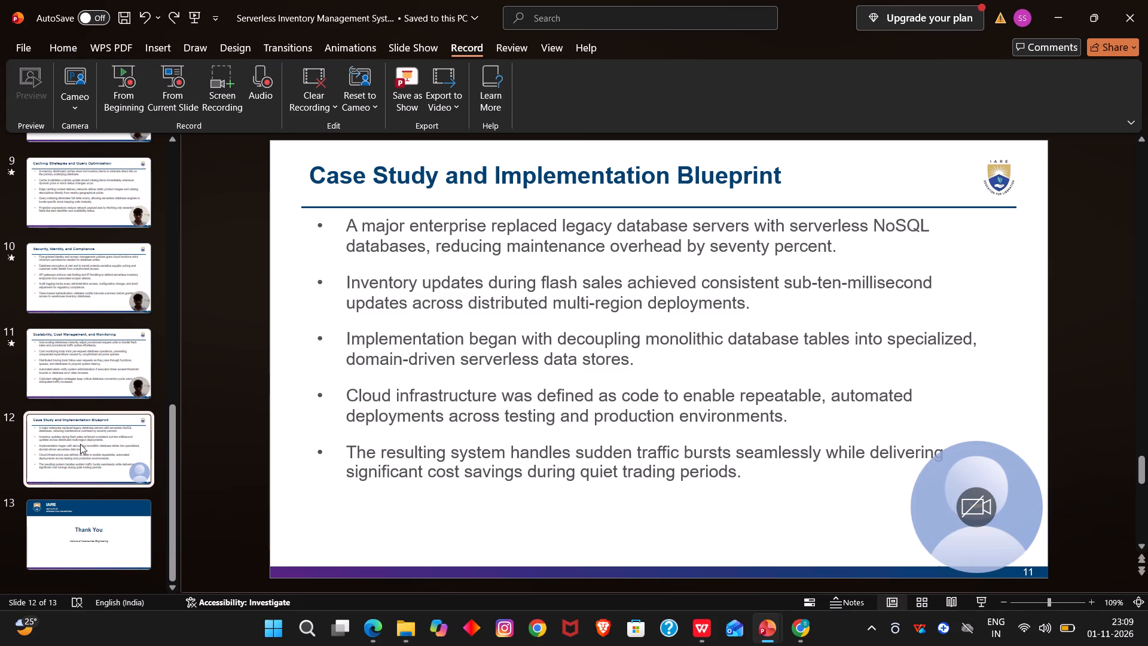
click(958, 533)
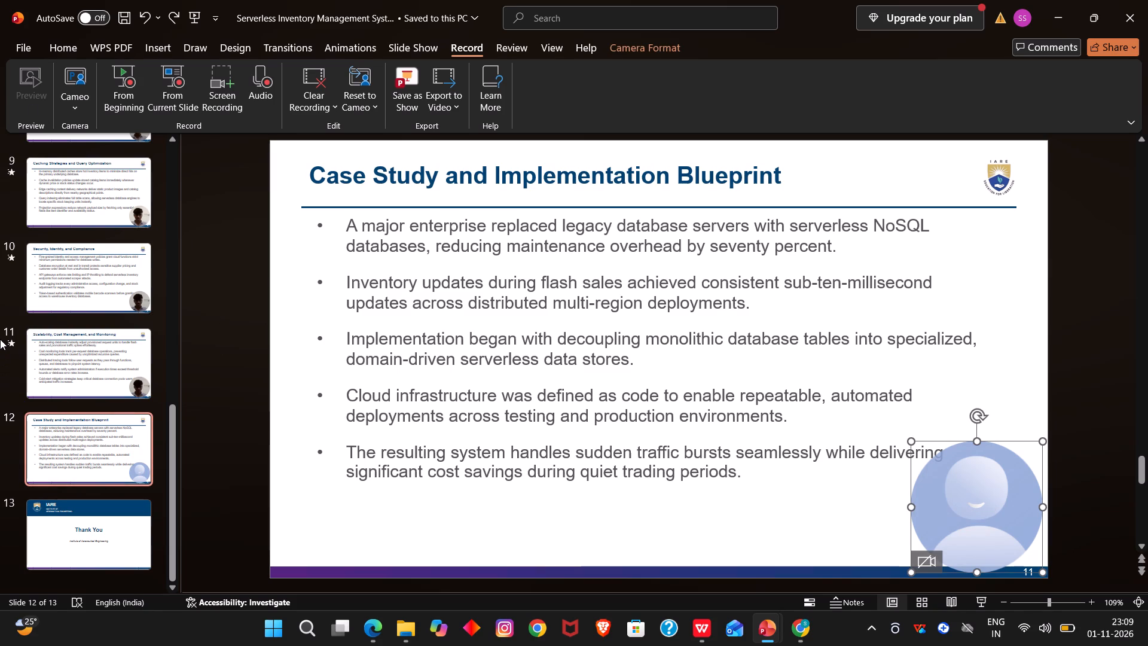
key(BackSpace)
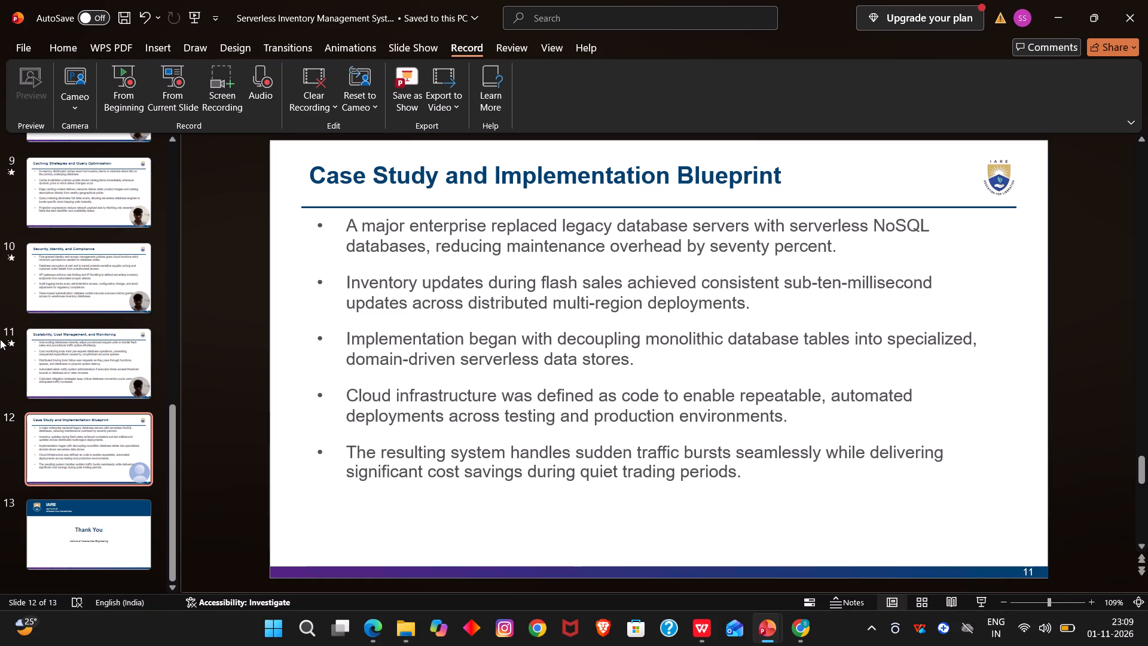
Delete slide 12, Case Study and Implementation Blueprint, from the presentation.
click(28, 437)
click(56, 445)
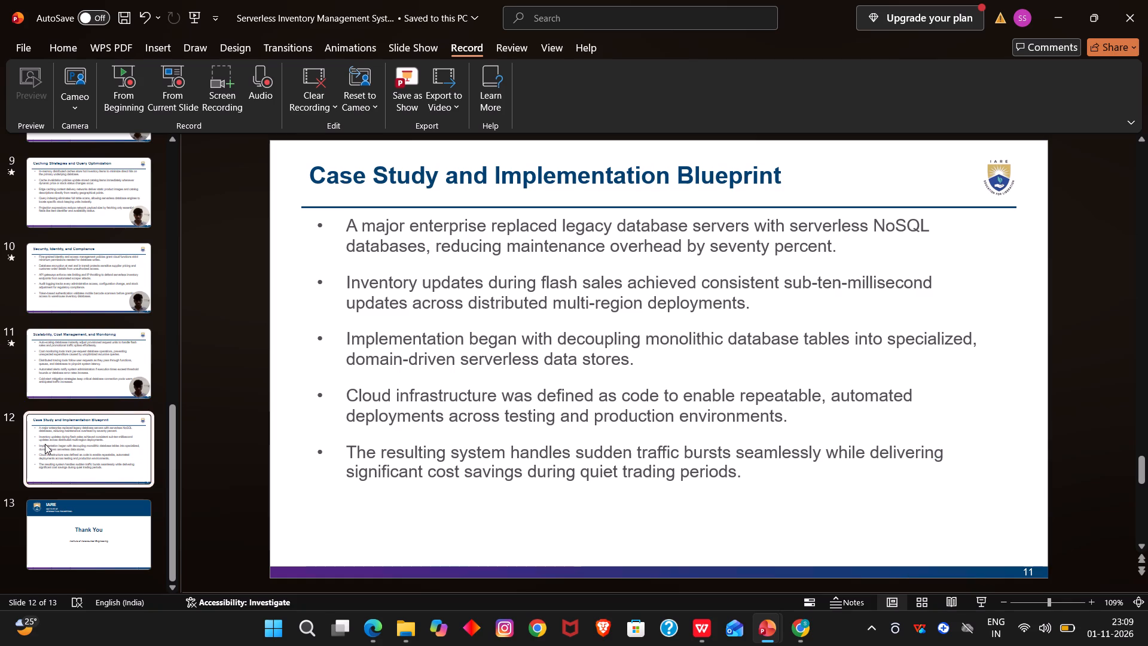
key(Delete)
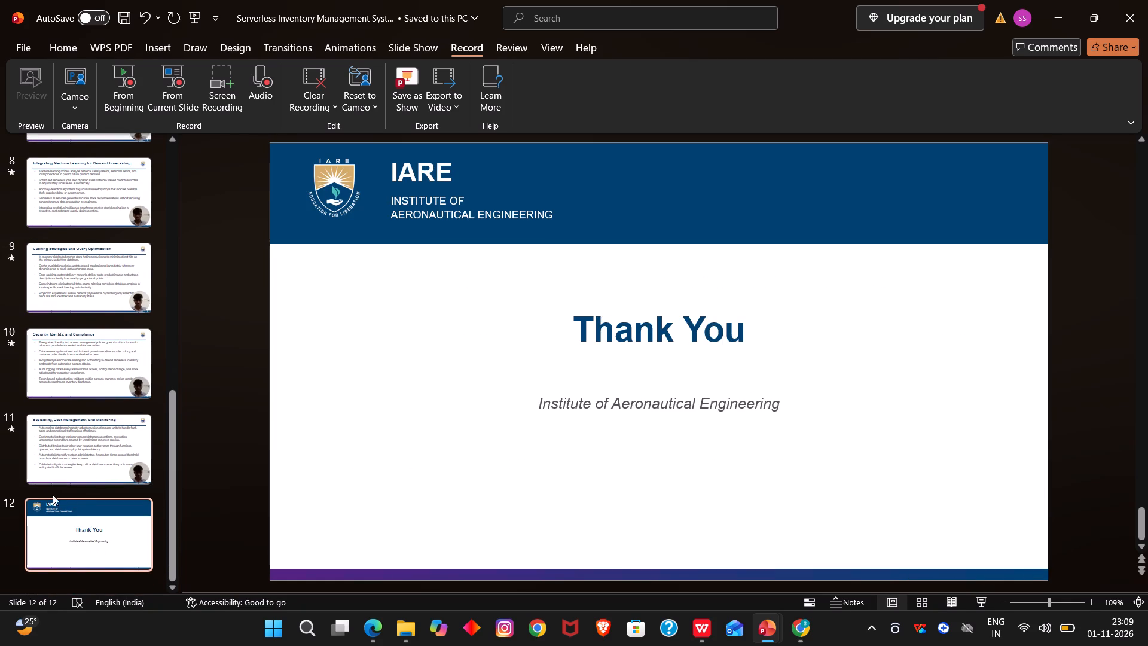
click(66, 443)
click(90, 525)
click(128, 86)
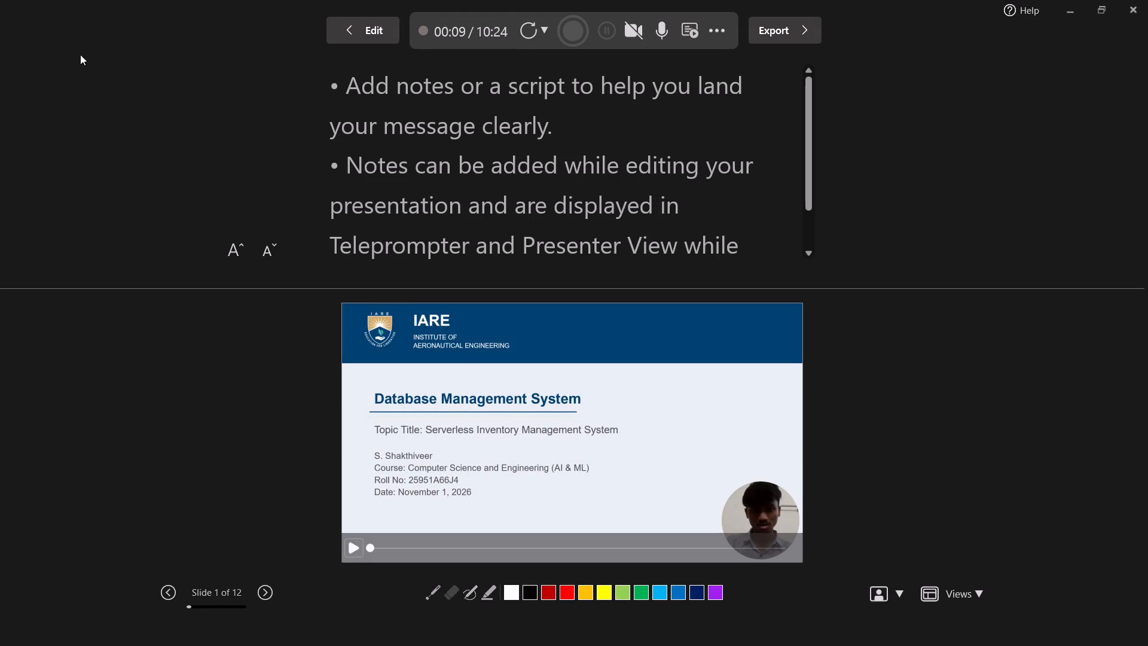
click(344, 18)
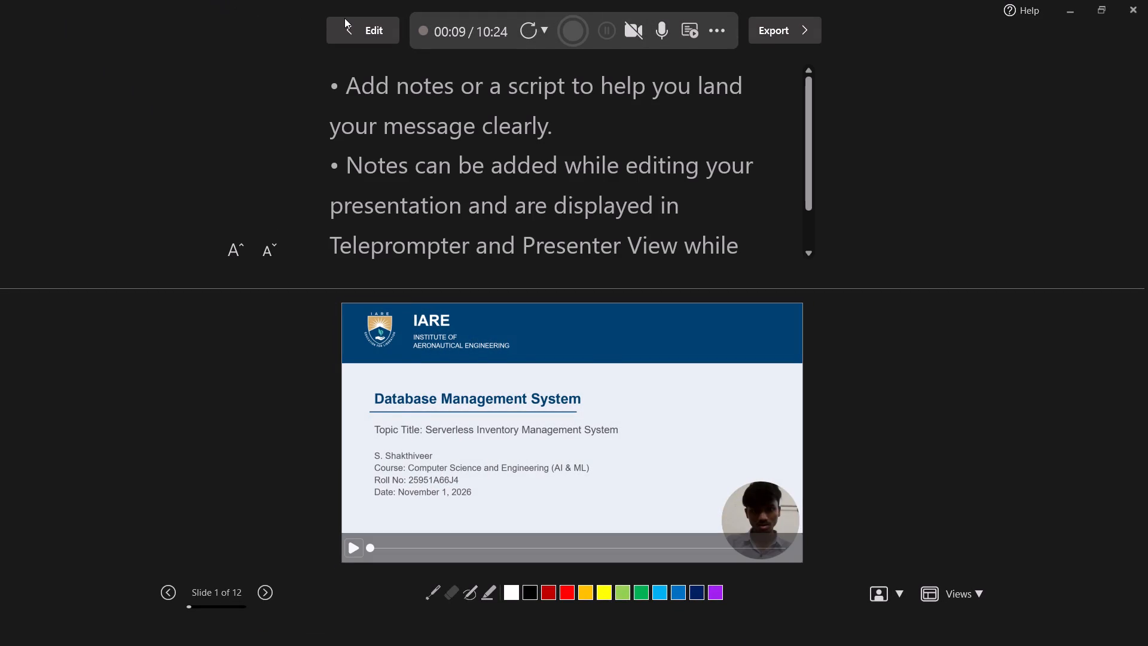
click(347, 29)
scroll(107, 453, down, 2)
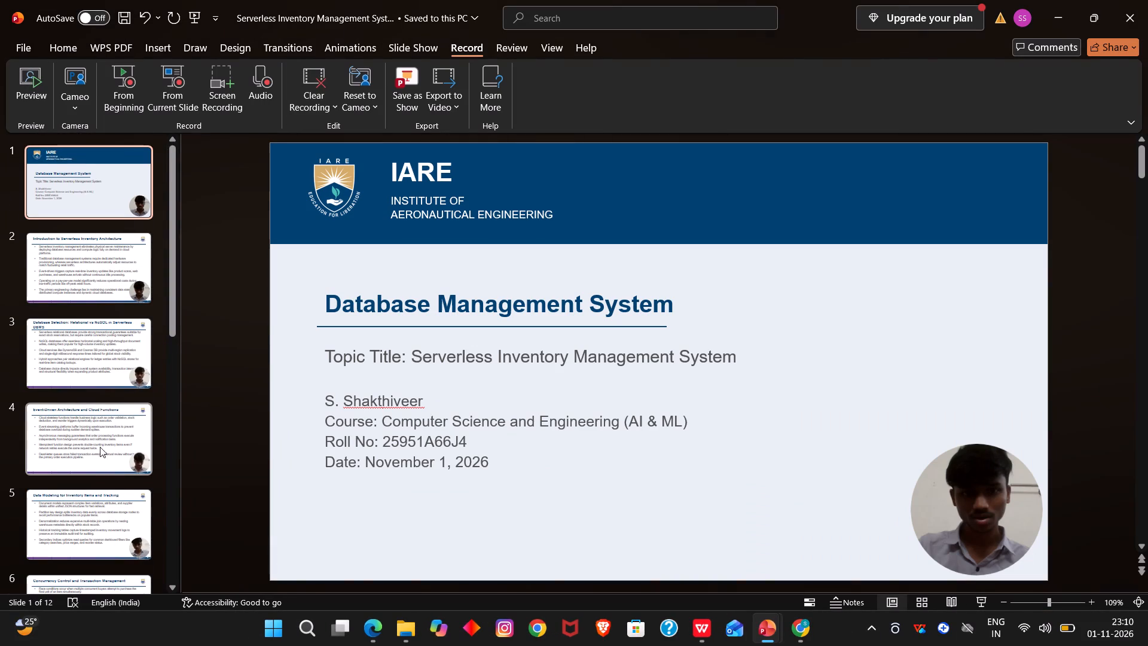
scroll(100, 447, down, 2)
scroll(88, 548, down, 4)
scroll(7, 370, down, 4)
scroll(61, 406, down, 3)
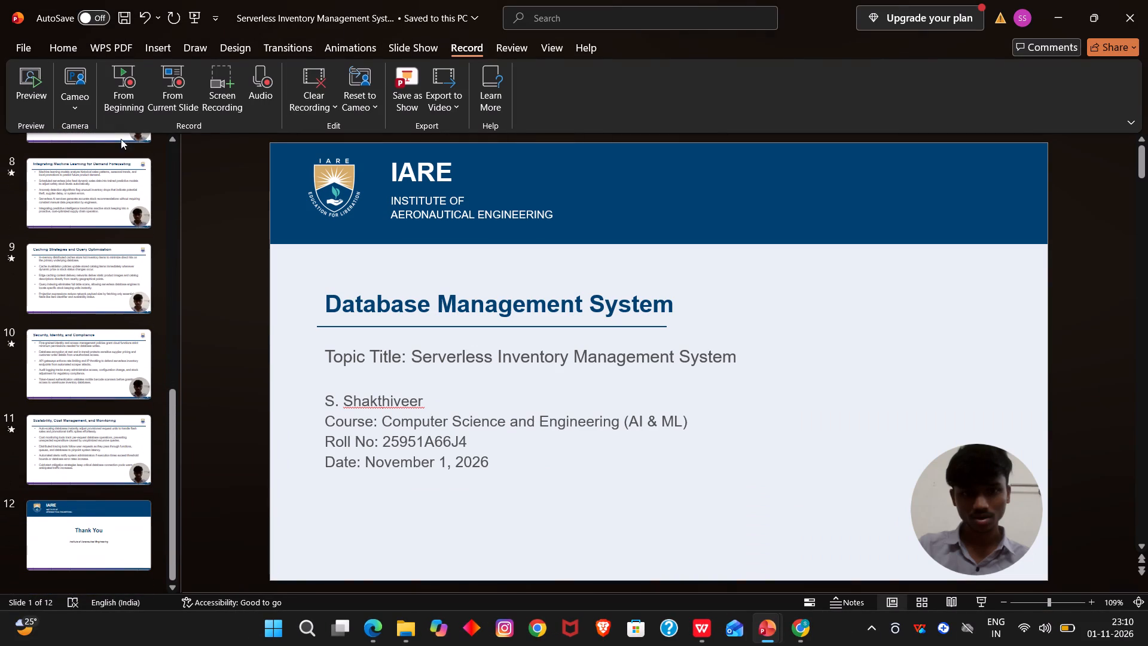
Preview the recorded presentation from the title slide and advance to the final Thank You slide.
click(26, 85)
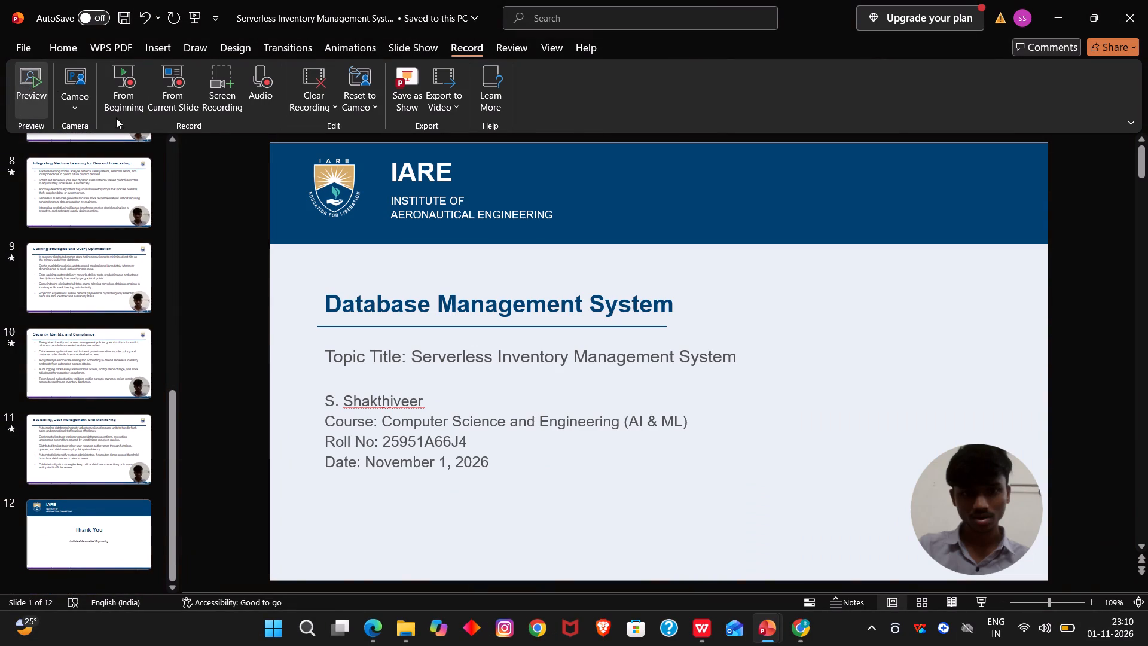
click(88, 516)
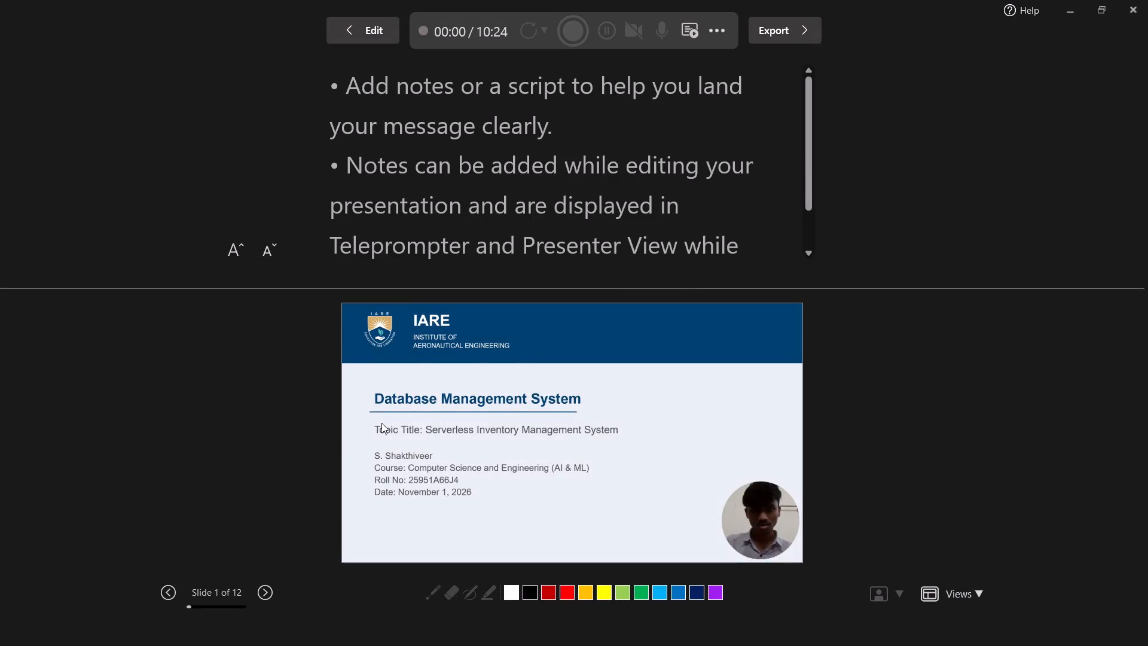
scroll(315, 271, down, 4)
scroll(314, 270, down, 20)
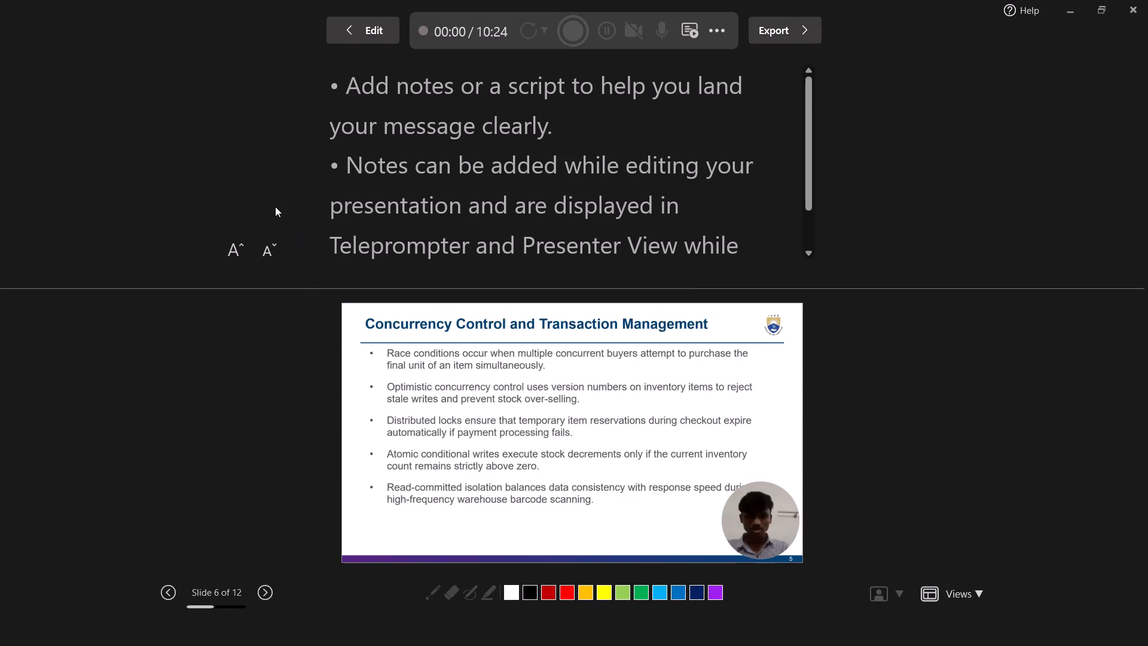
scroll(275, 206, down, 12)
scroll(313, 244, down, 20)
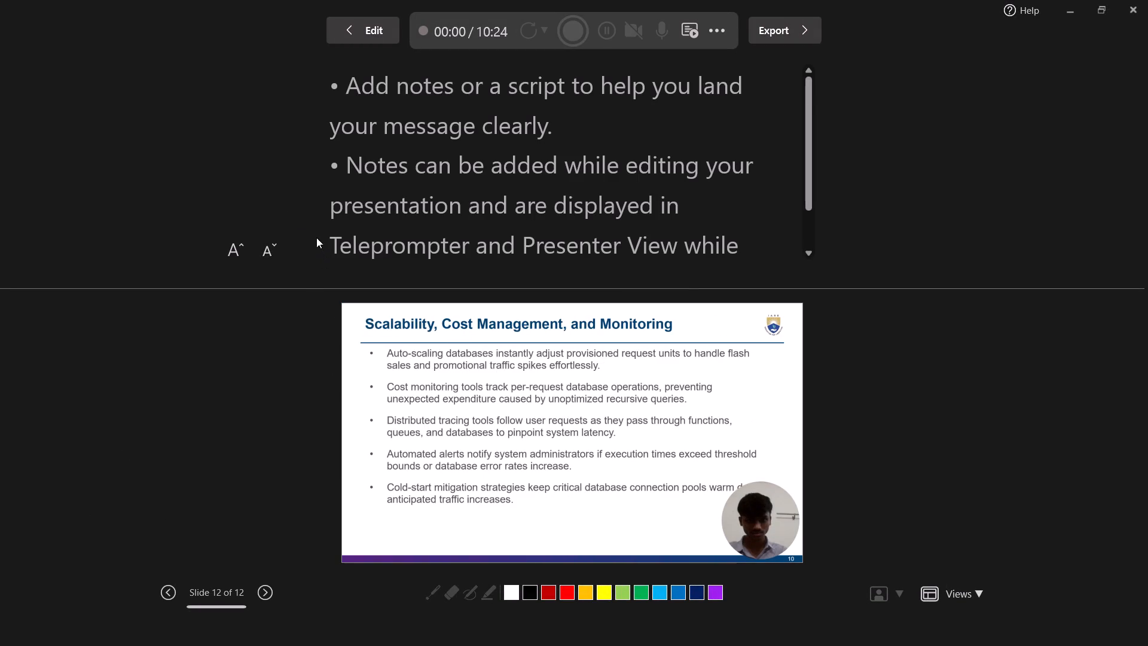
scroll(316, 237, down, 5)
scroll(411, 310, down, 19)
scroll(455, 378, down, 5)
click(460, 440)
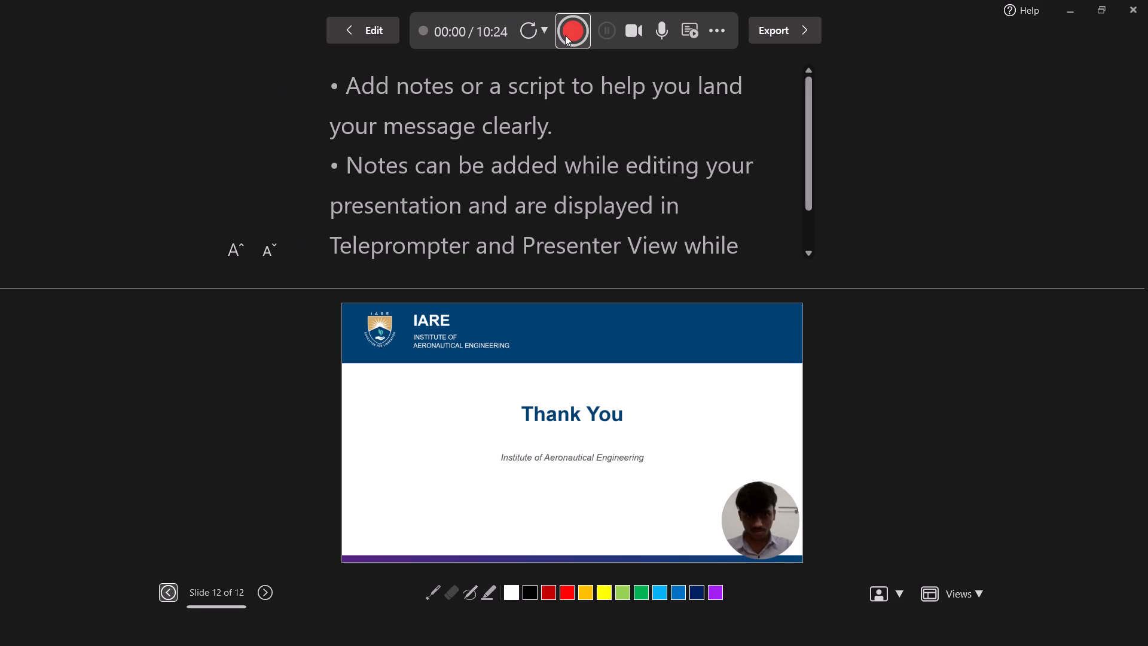
Record a camera video of about 5 seconds on the final Thank You slide.
click(570, 33)
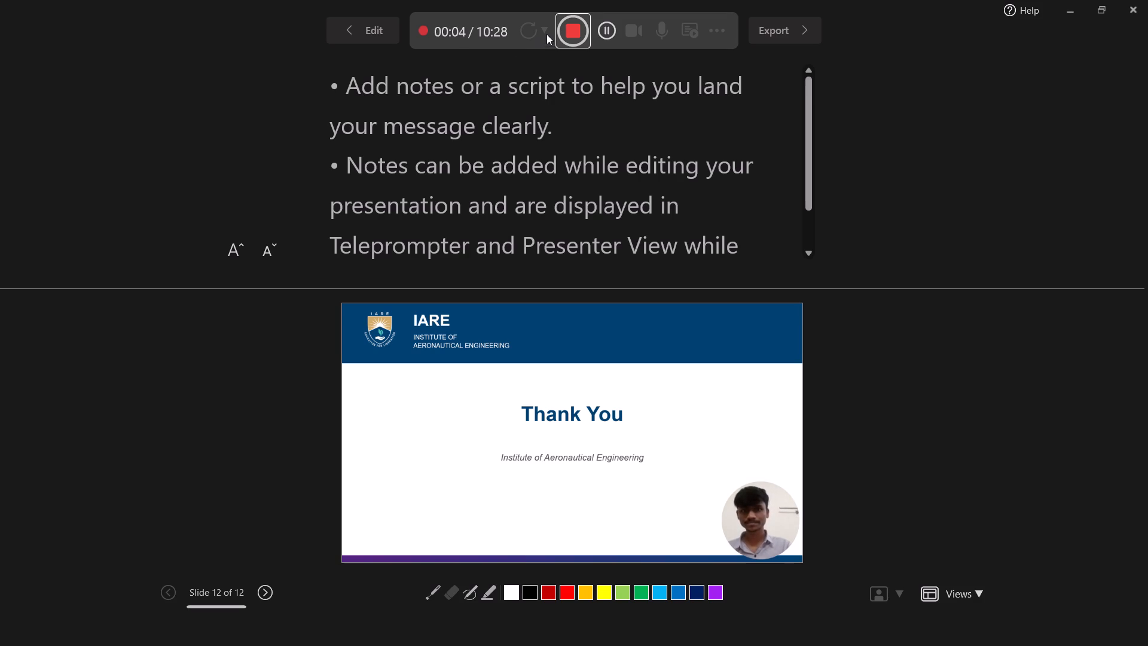
click(578, 19)
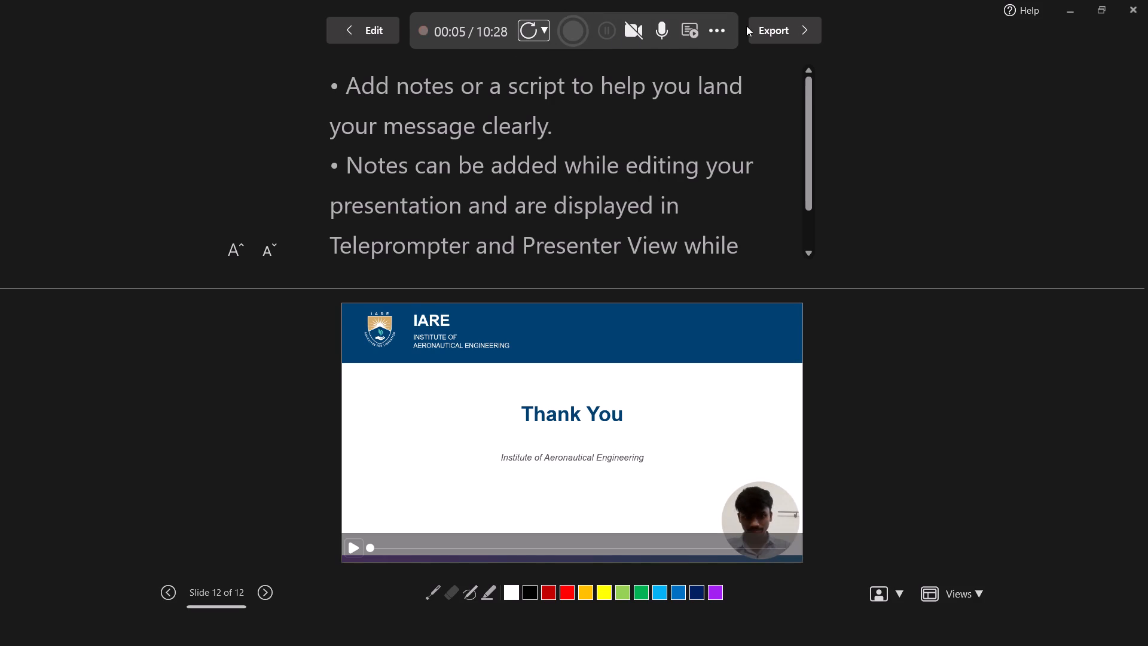
Export the recorded presentation to Downloads as the Full HD (1080p) video Serverless Inventory Management System.mp4.
click(809, 30)
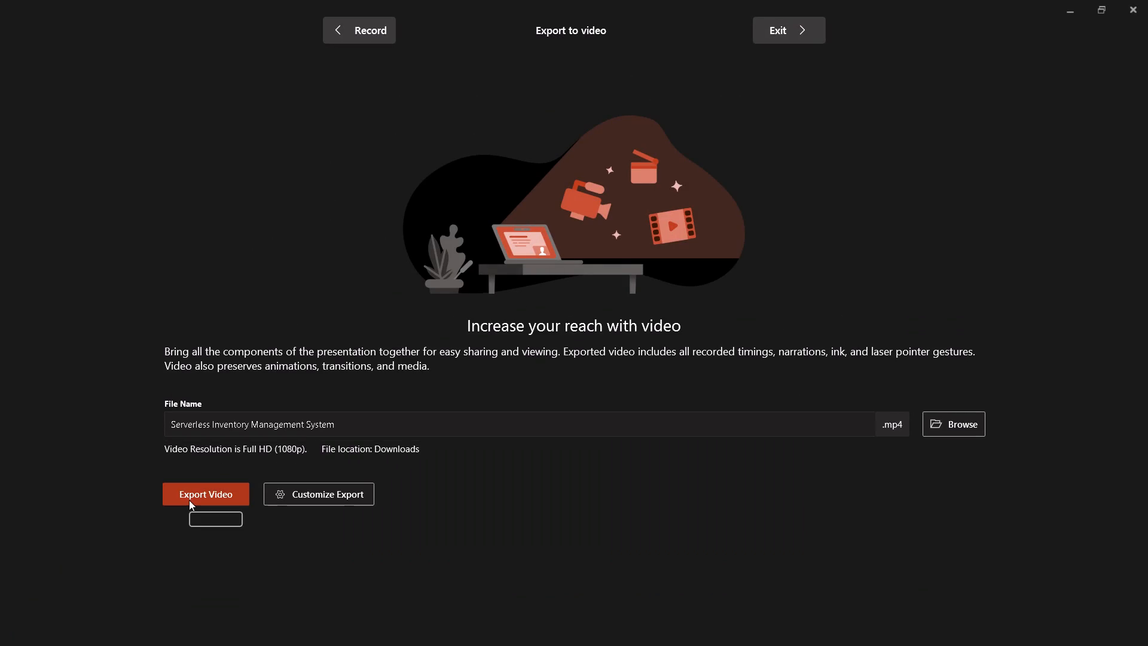
drag(189, 500, 189, 490)
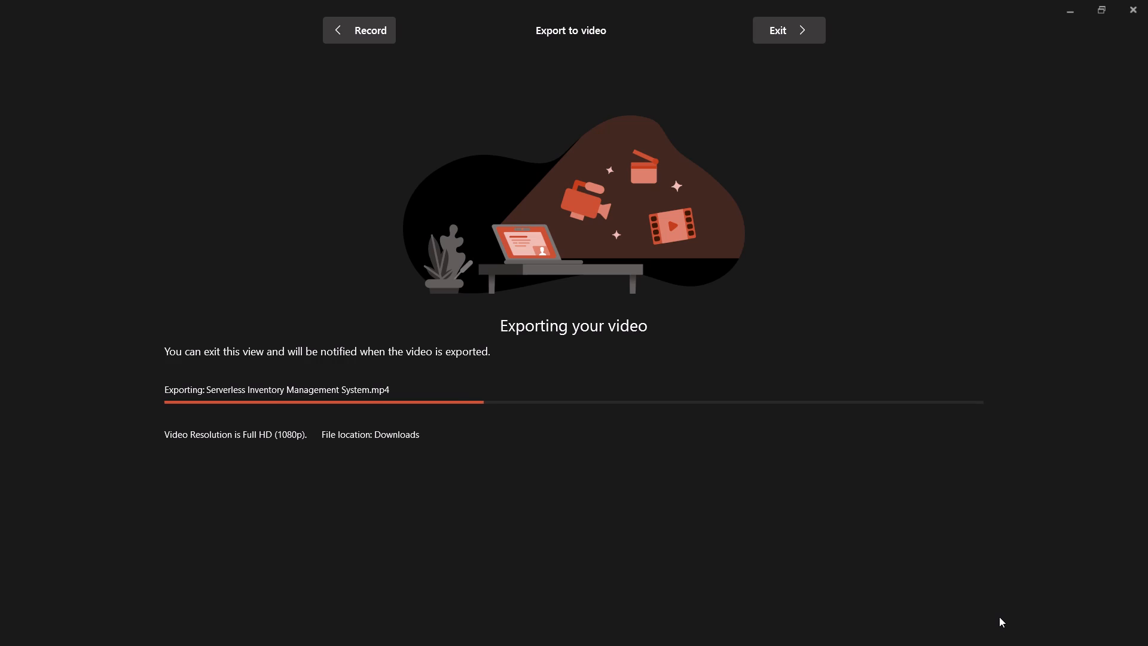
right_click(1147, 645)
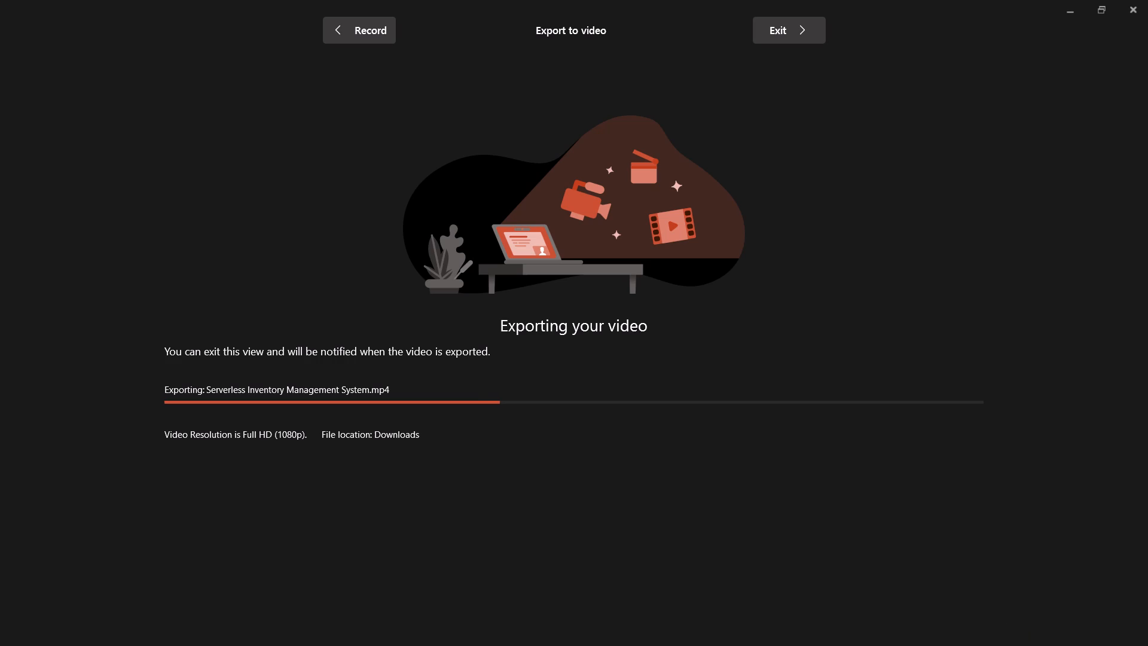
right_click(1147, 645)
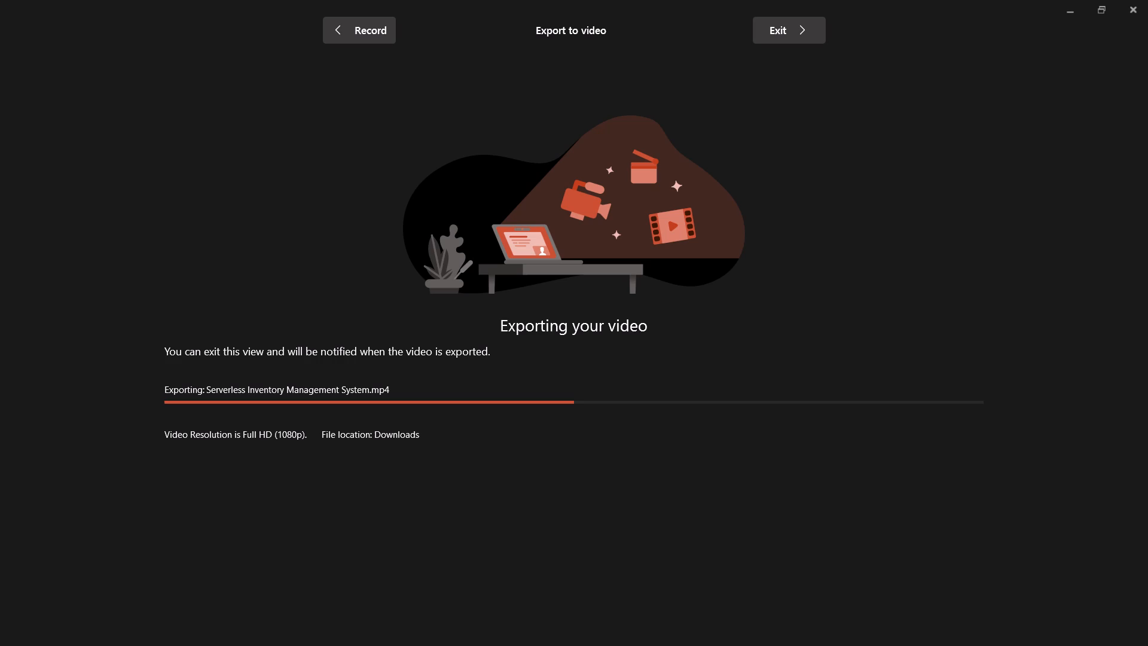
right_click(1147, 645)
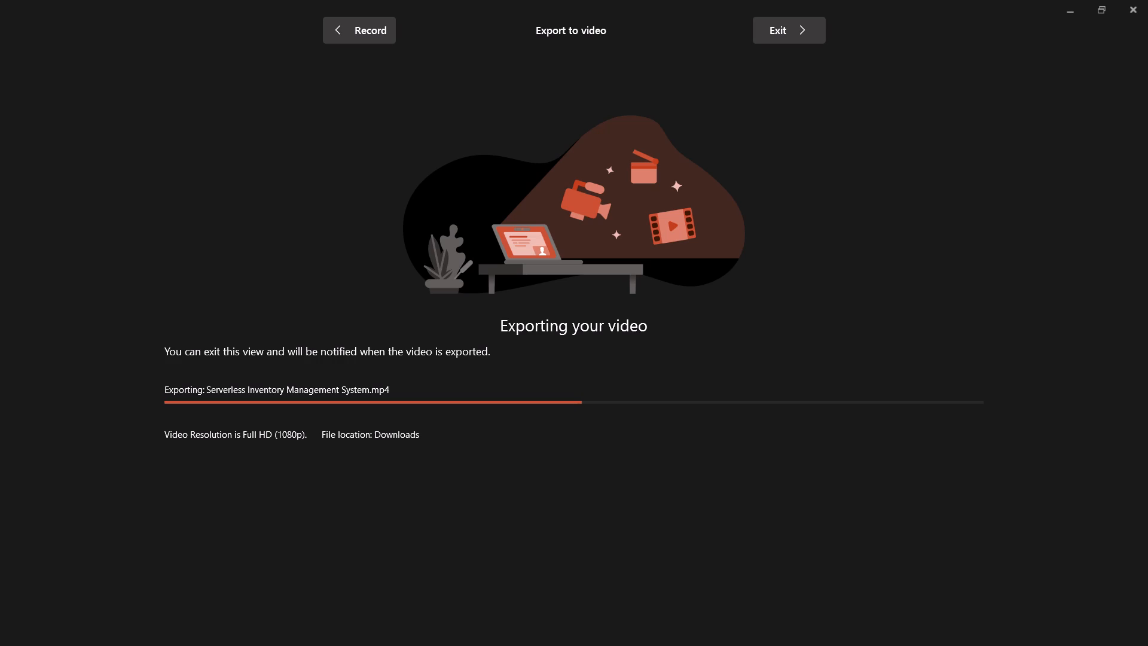
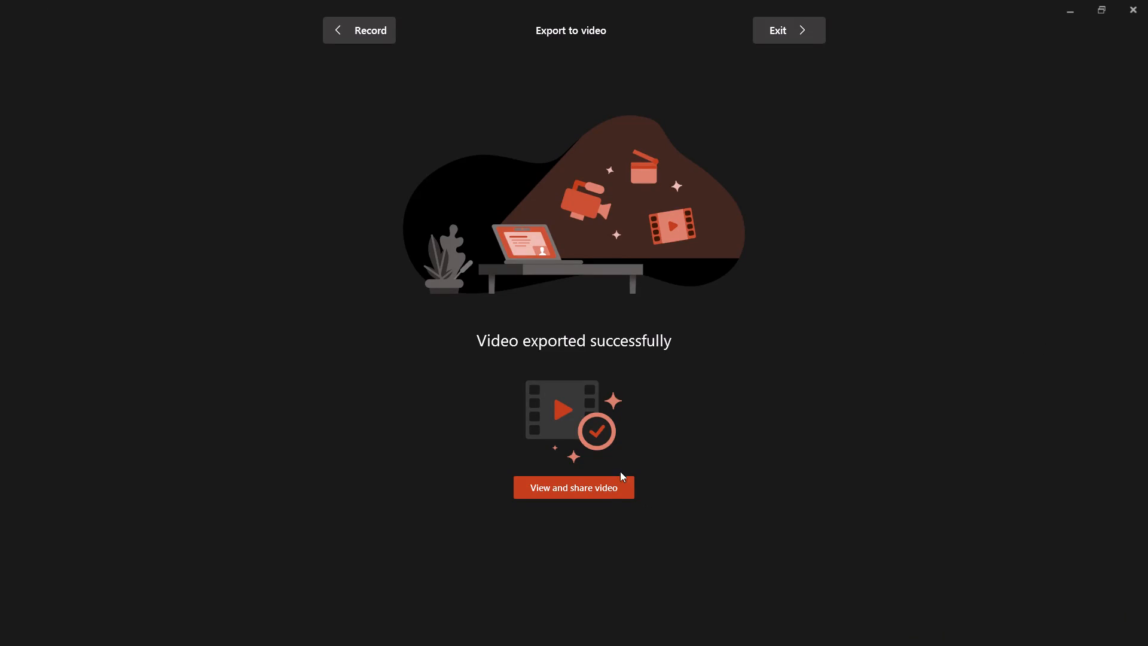
Open the exported presentation video in Media Player to check it, and close the player.
click(609, 490)
click(597, 403)
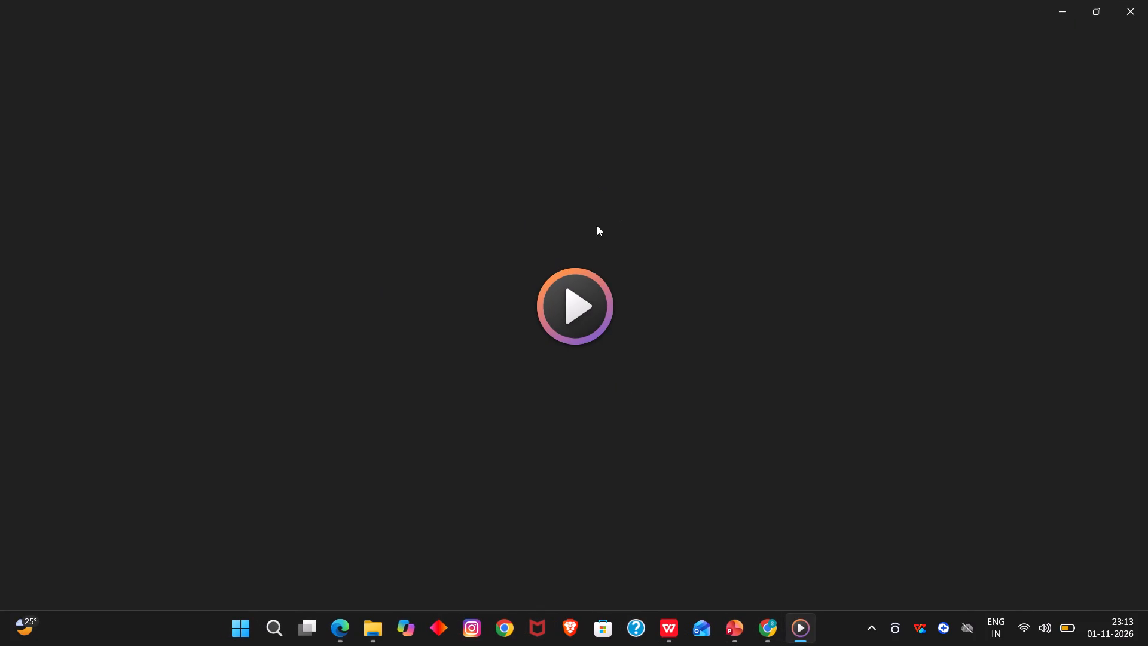
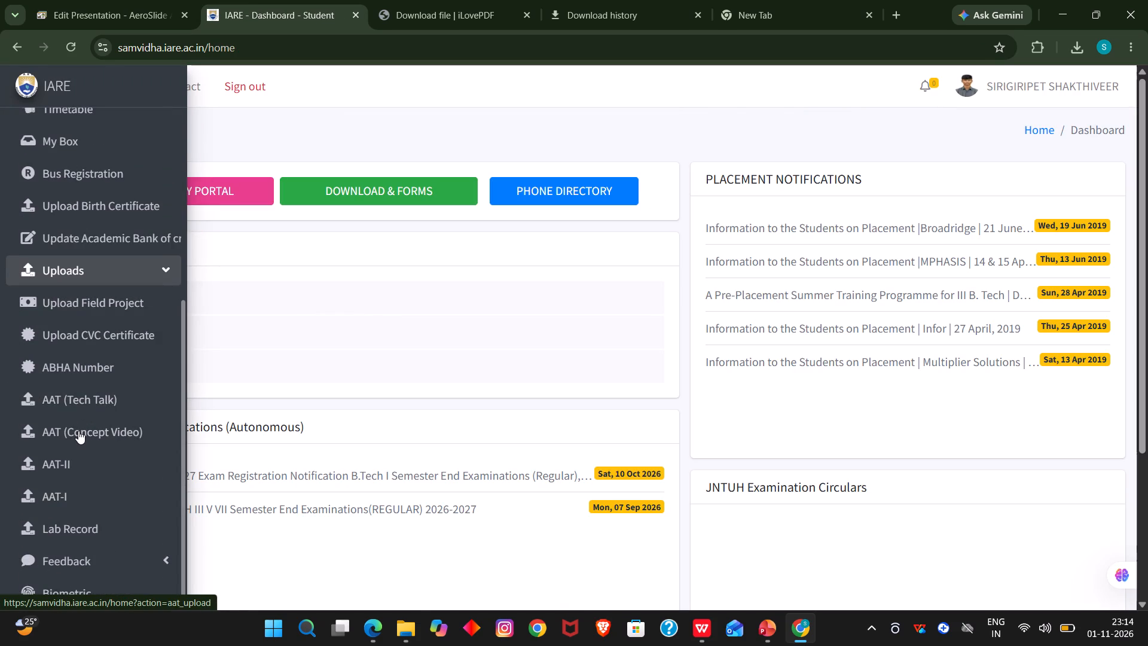
Open the AAT-II uploads page and get the assigned question for Design and Analysis of Algorithms (ACSE10) to view it.
click(71, 465)
scroll(337, 320, down, 3)
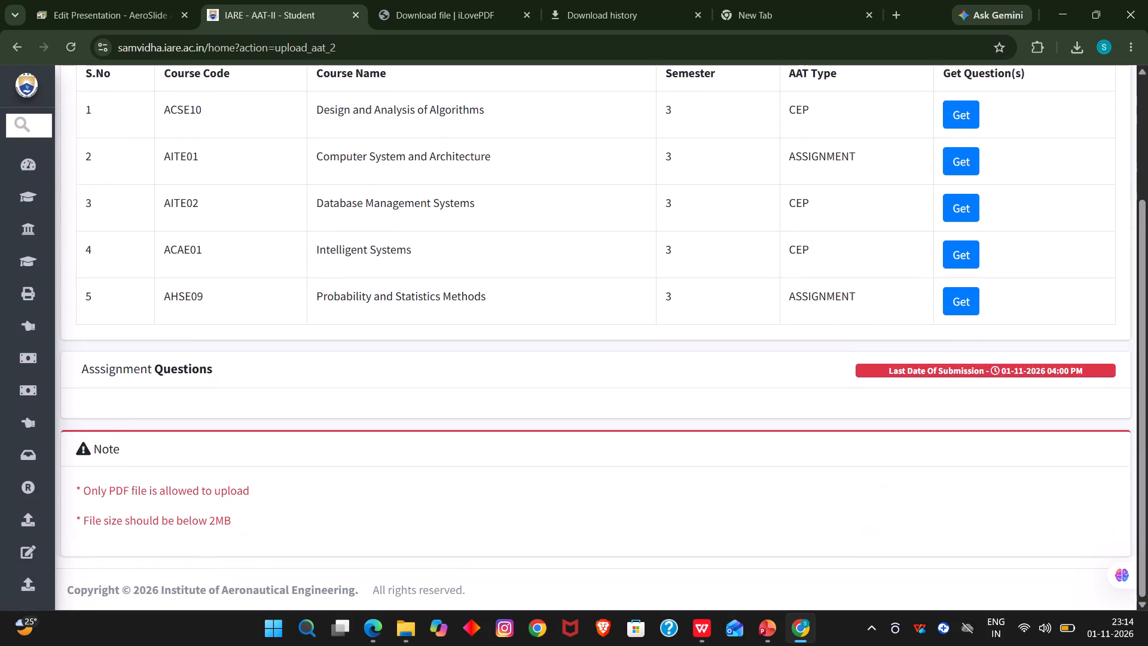
scroll(345, 279, up, 3)
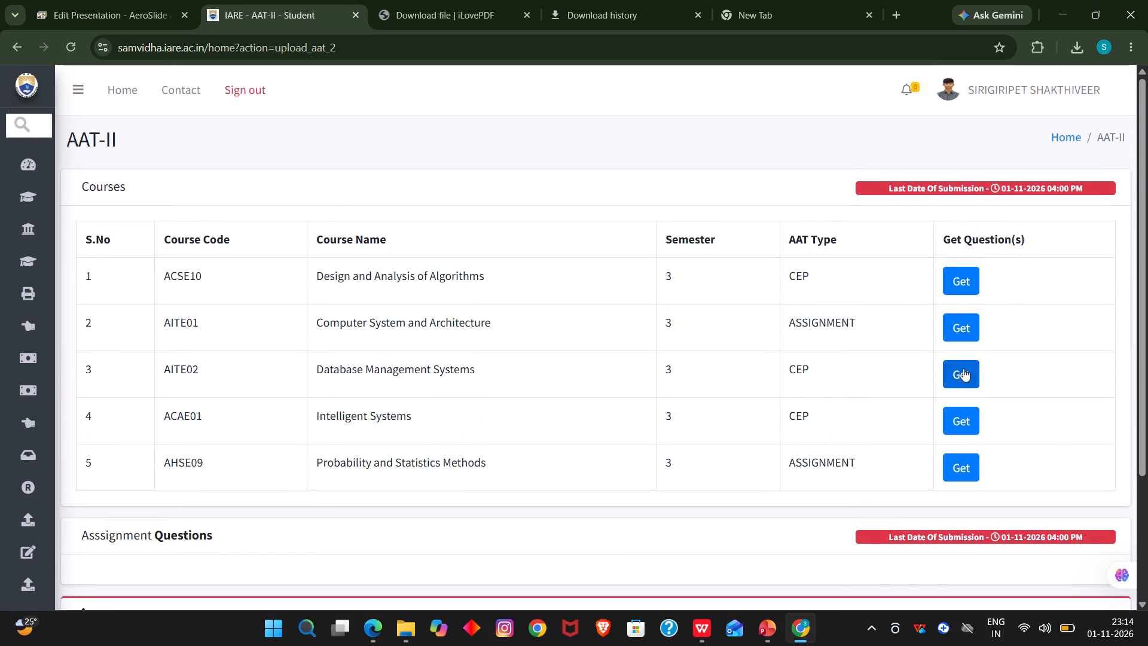
drag(959, 265, 962, 280)
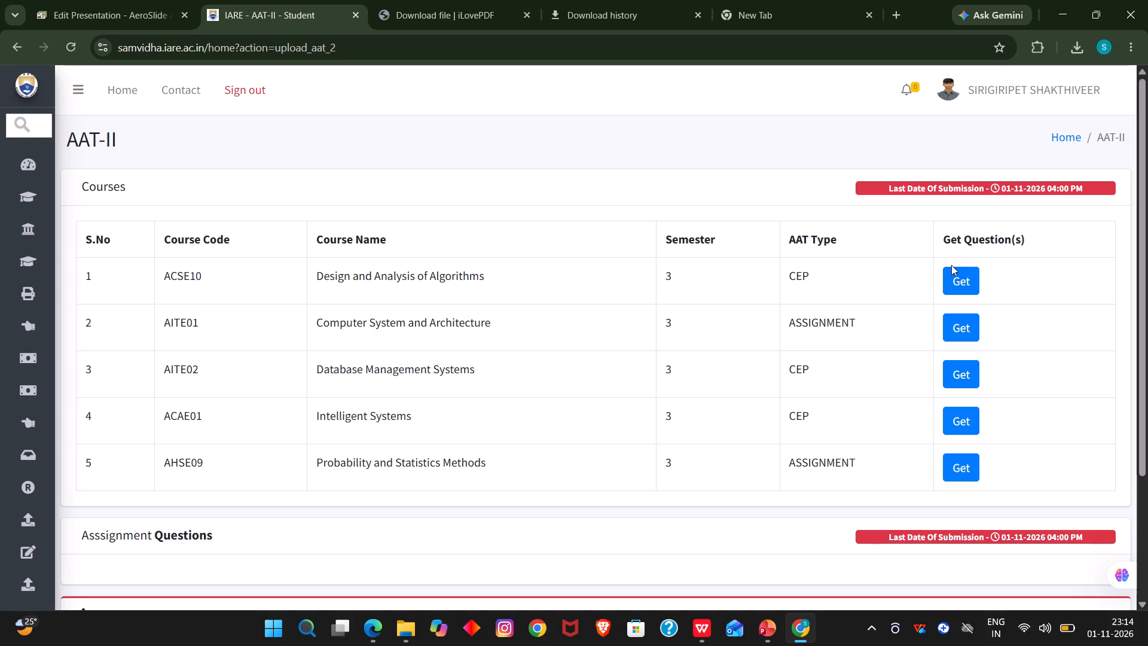
click(964, 278)
scroll(965, 283, down, 5)
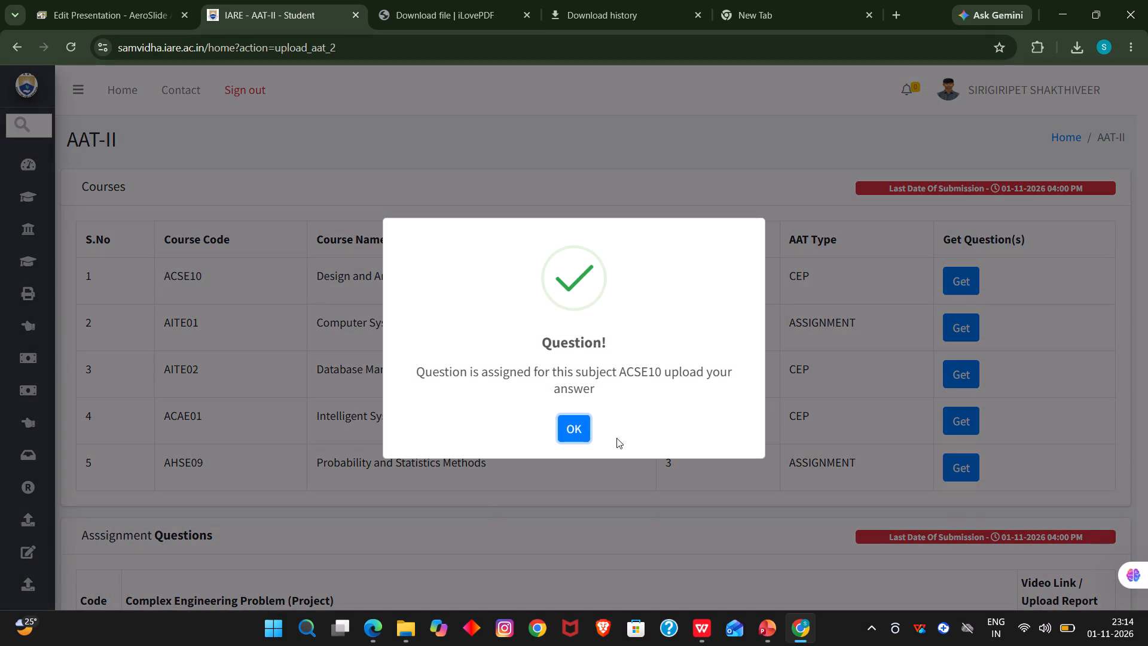
click(572, 434)
scroll(590, 404, down, 7)
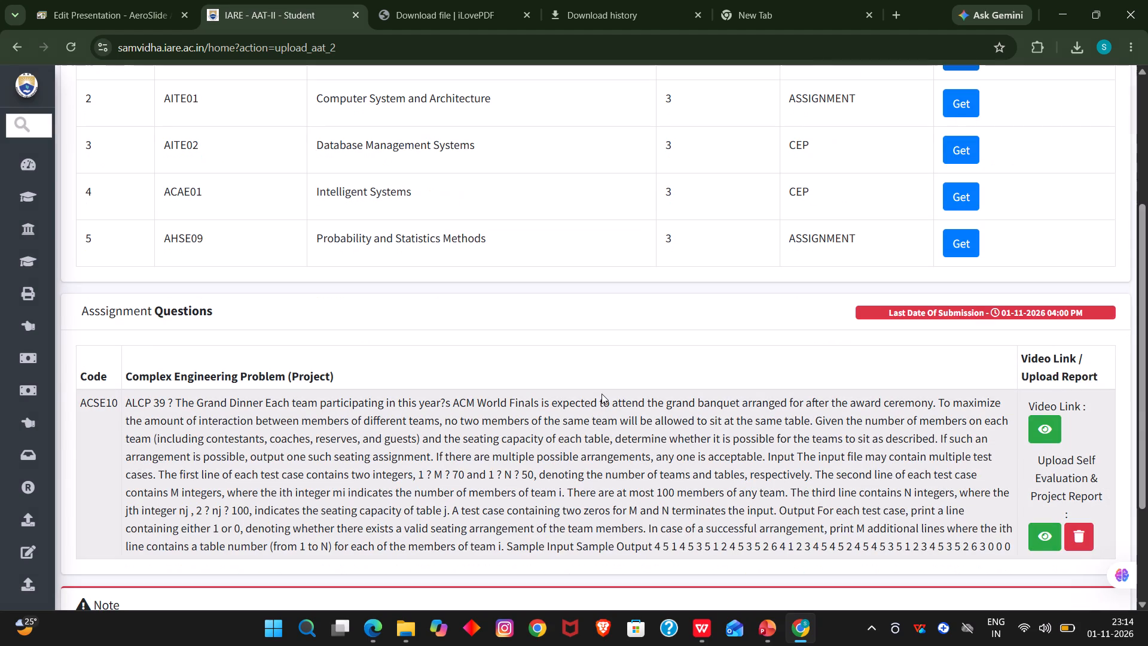
Get the assigned question for Database Management Systems (AITE02) and dismiss its notice.
scroll(620, 349, up, 1)
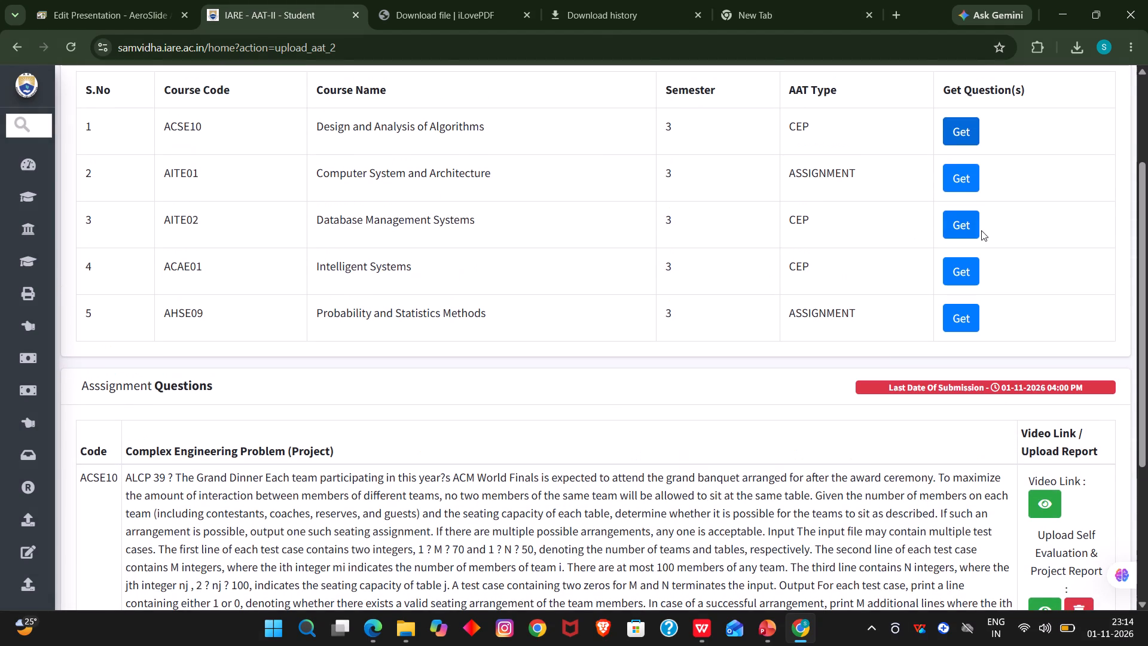
click(970, 226)
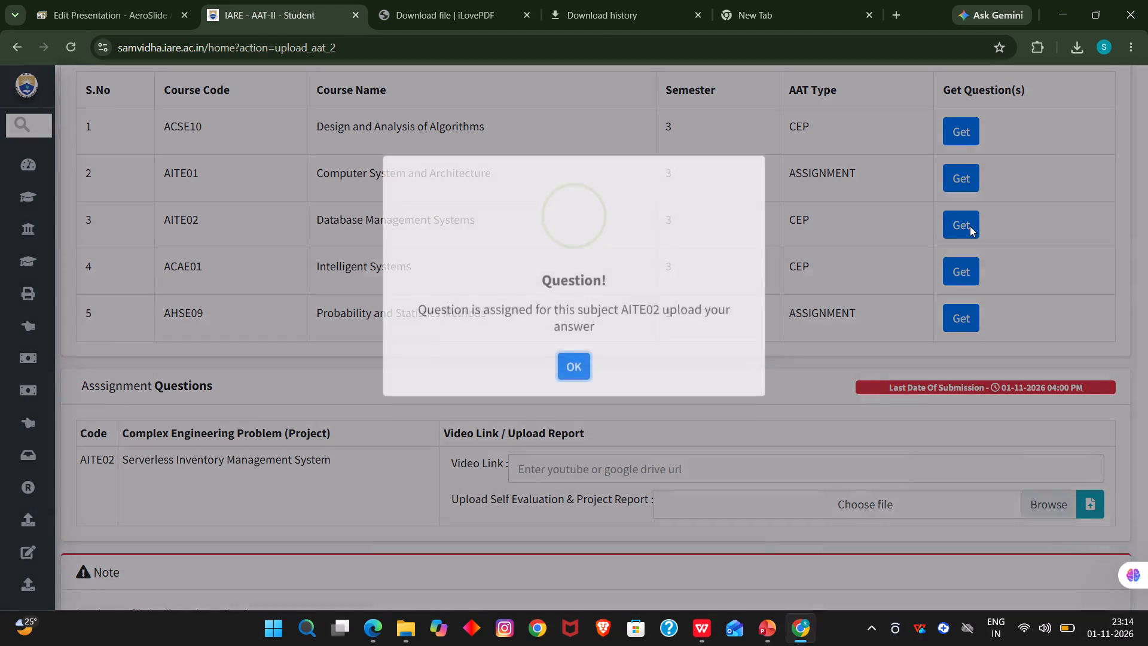
click(581, 422)
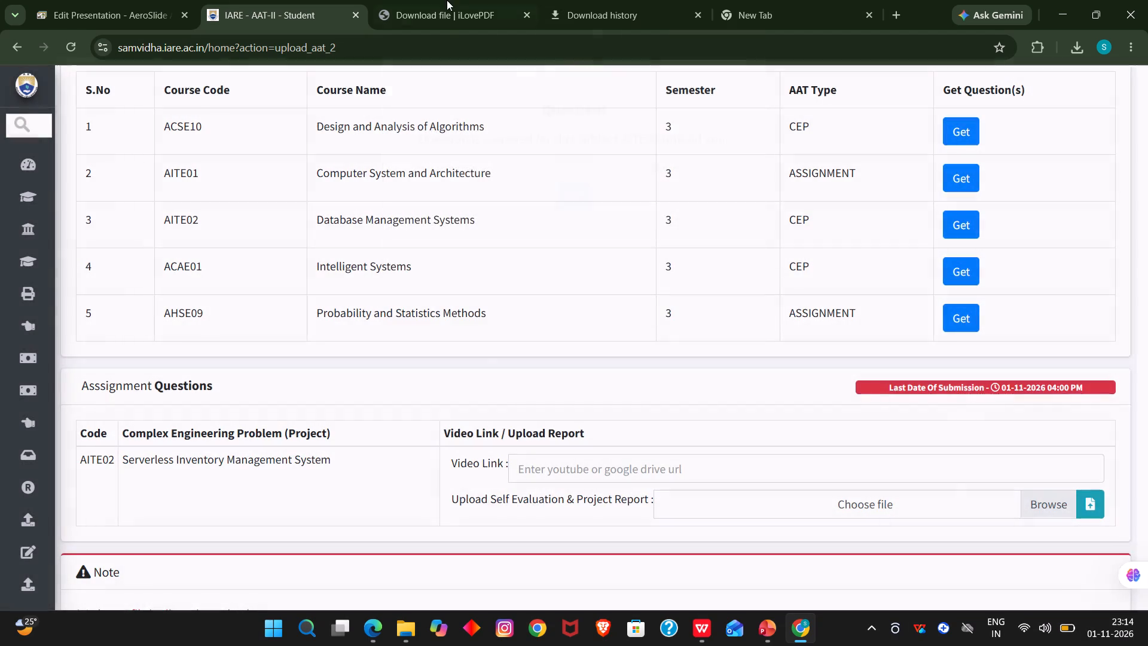
Open YouTube from the Google apps on the empty new tab page.
click(445, 19)
click(638, 15)
click(771, 0)
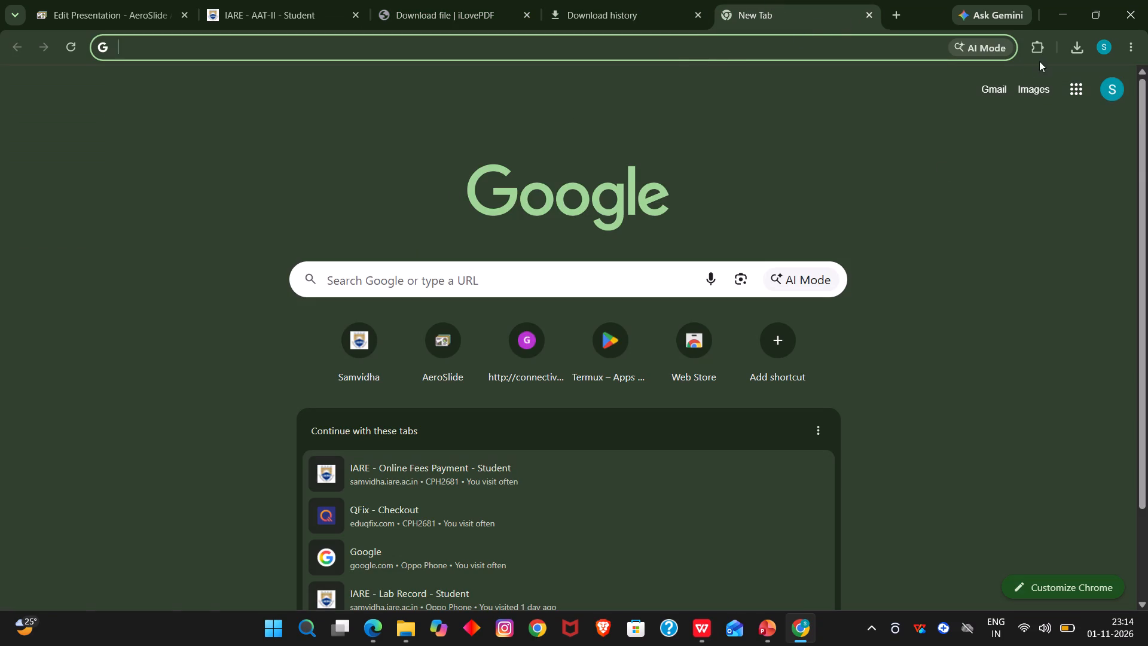
click(1067, 99)
click(905, 254)
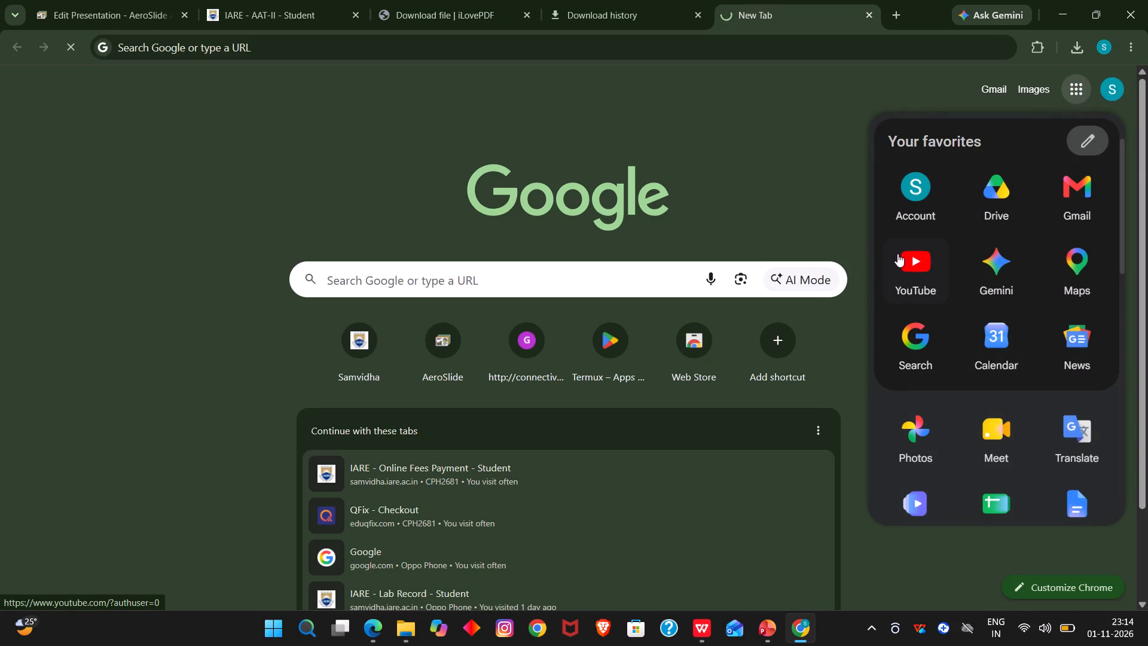
double_click(935, 258)
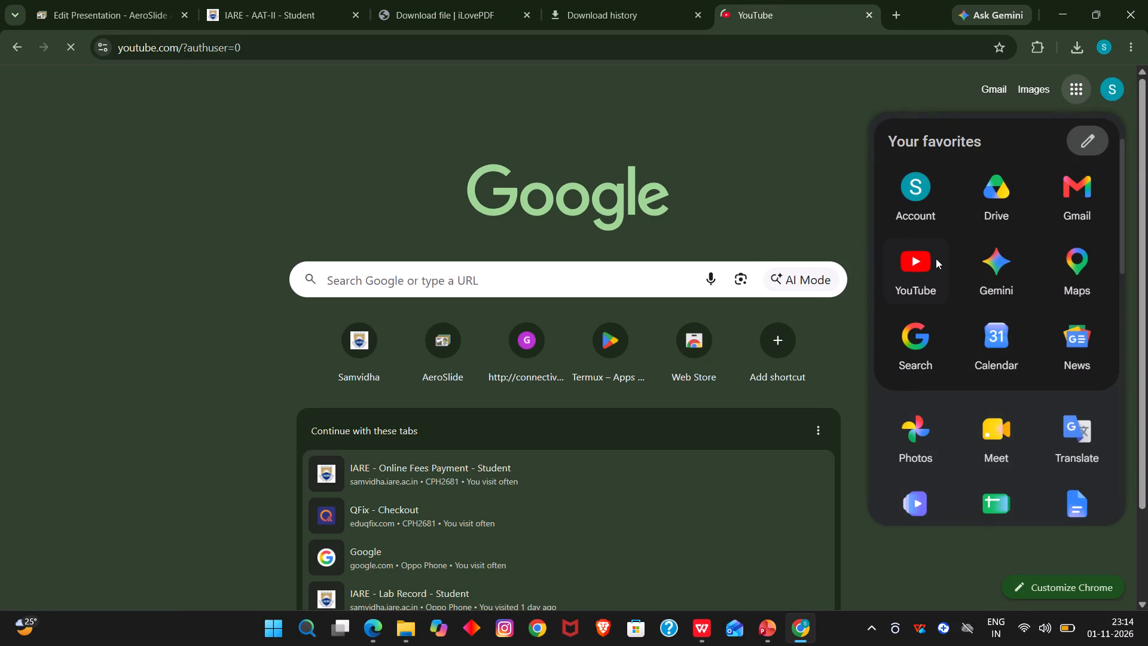
double_click(926, 258)
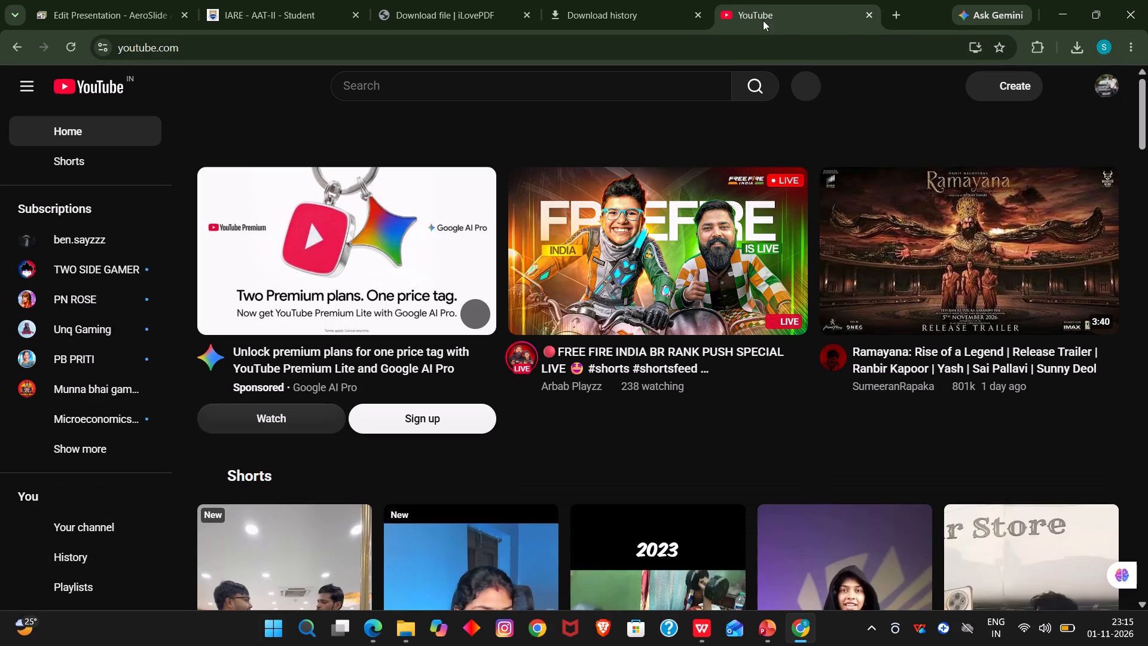
Start a YouTube video upload with the Serverless Inventory Management System MP4 file from Downloads.
click(1012, 90)
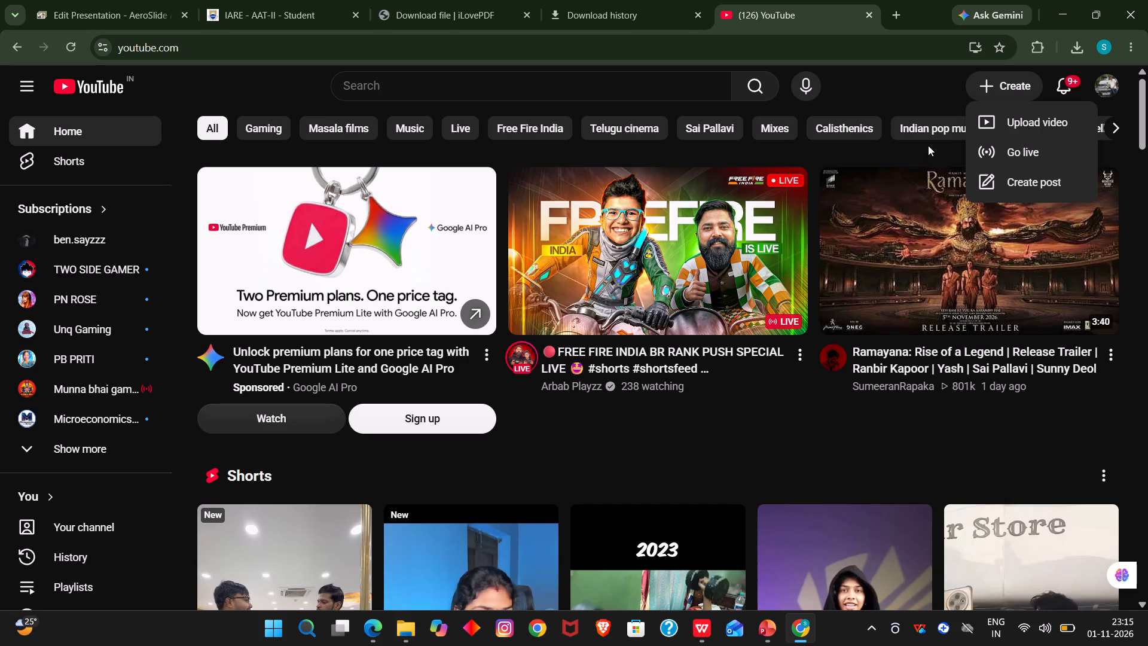
click(1035, 124)
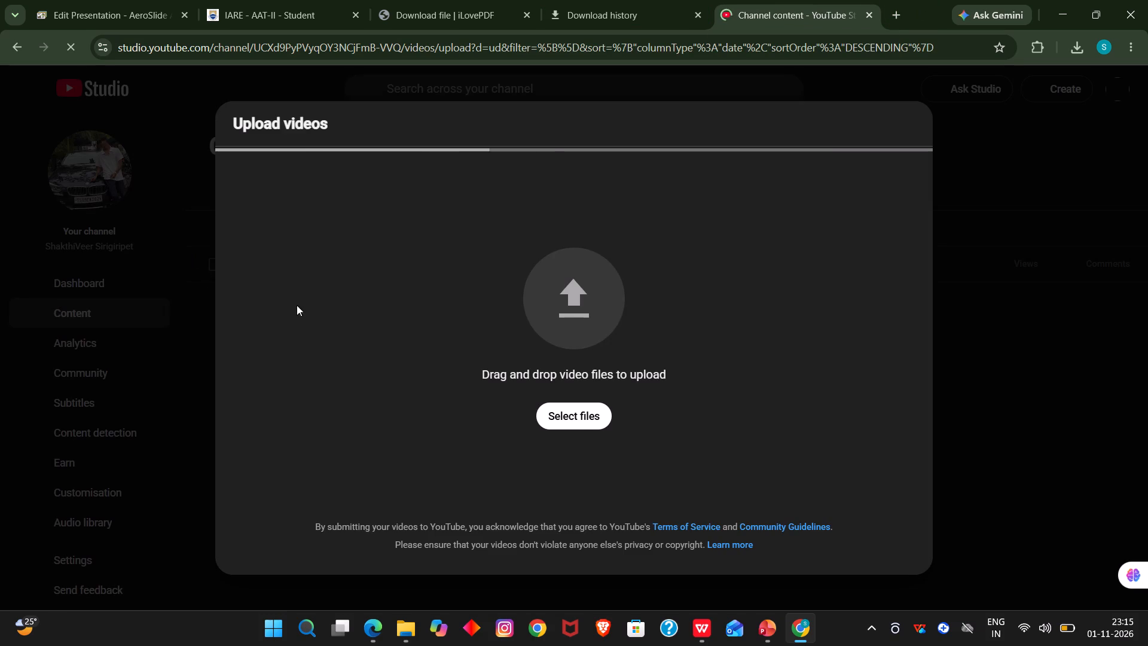
click(575, 415)
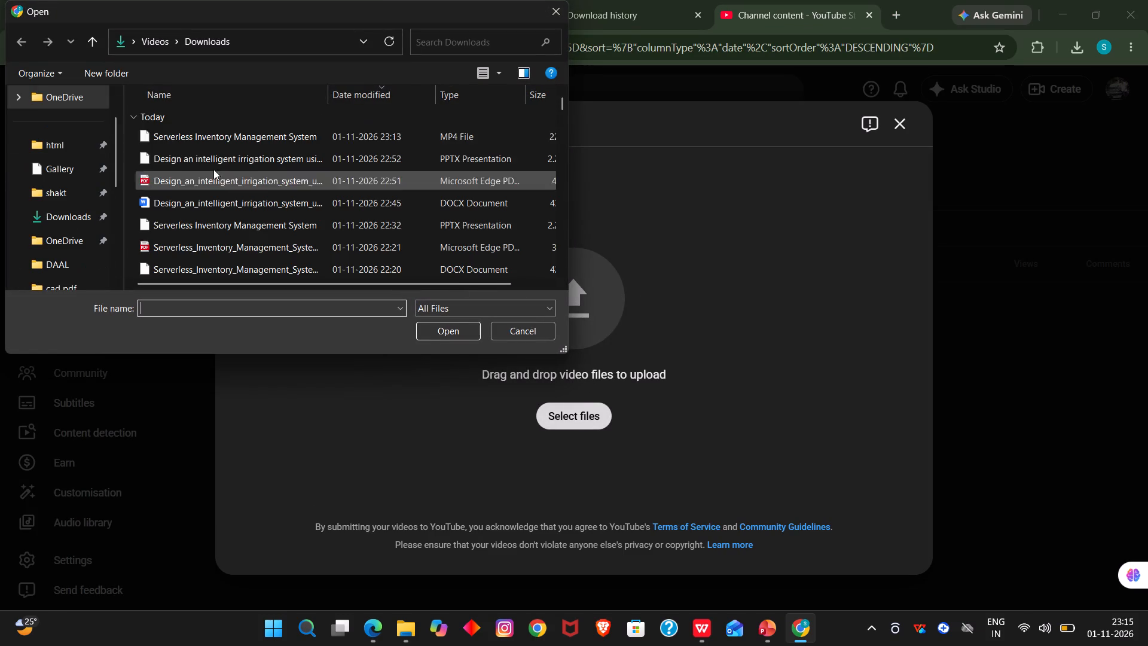
drag(219, 135, 227, 132)
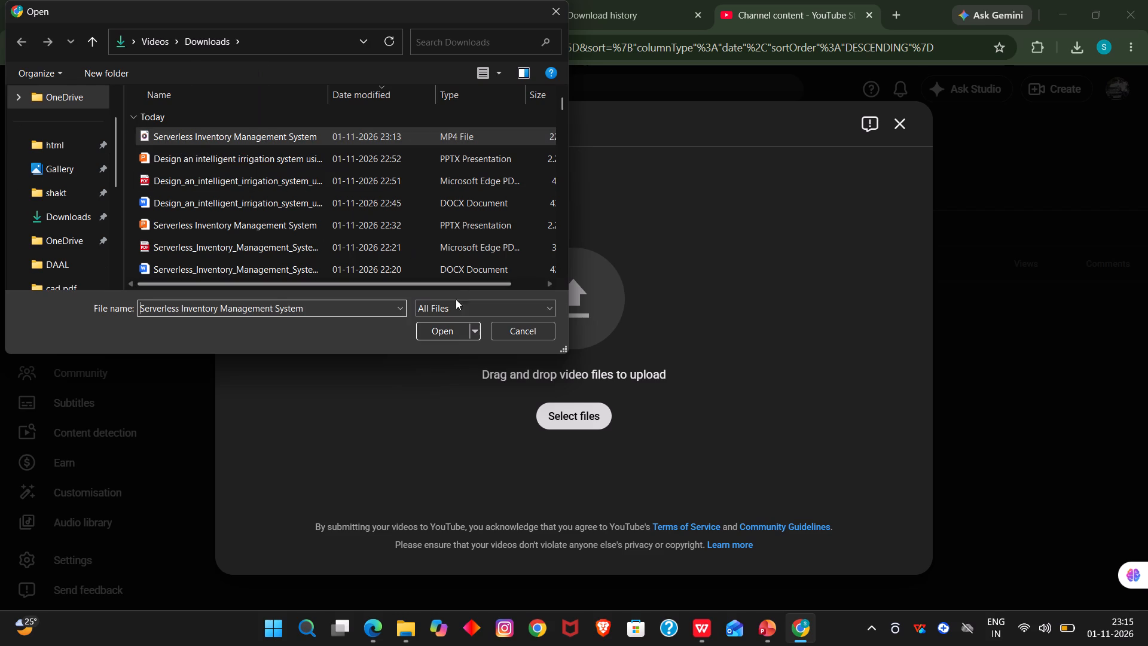
click(431, 335)
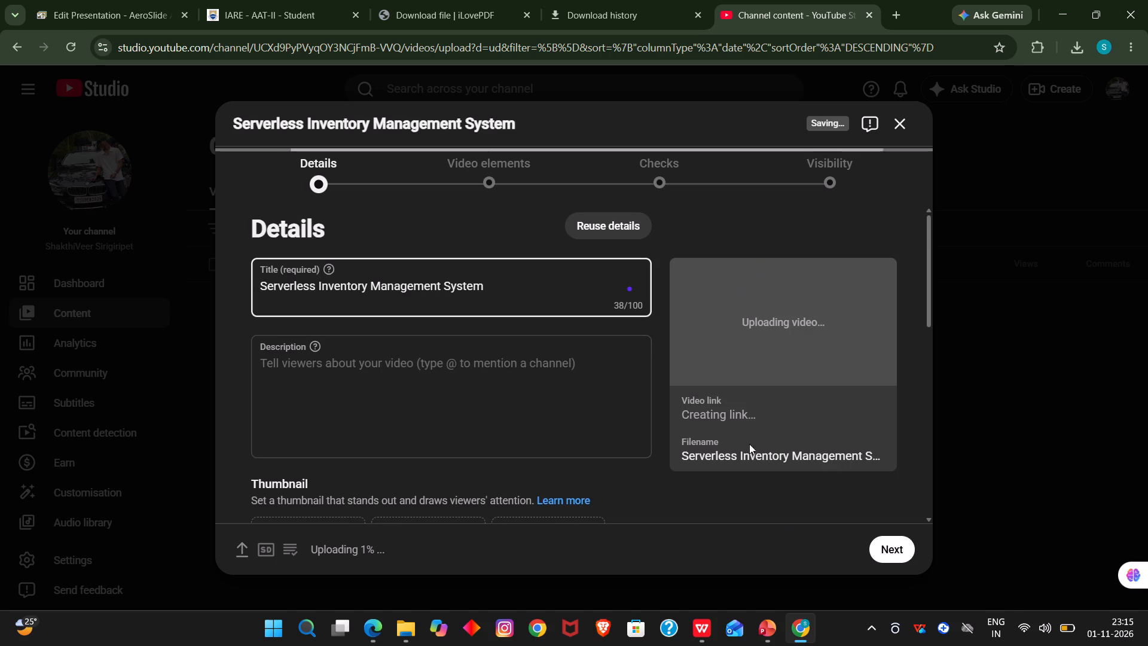
Mark the uploaded video as not Made for Kids and advance past Video elements and Checks to Visibility.
click(897, 539)
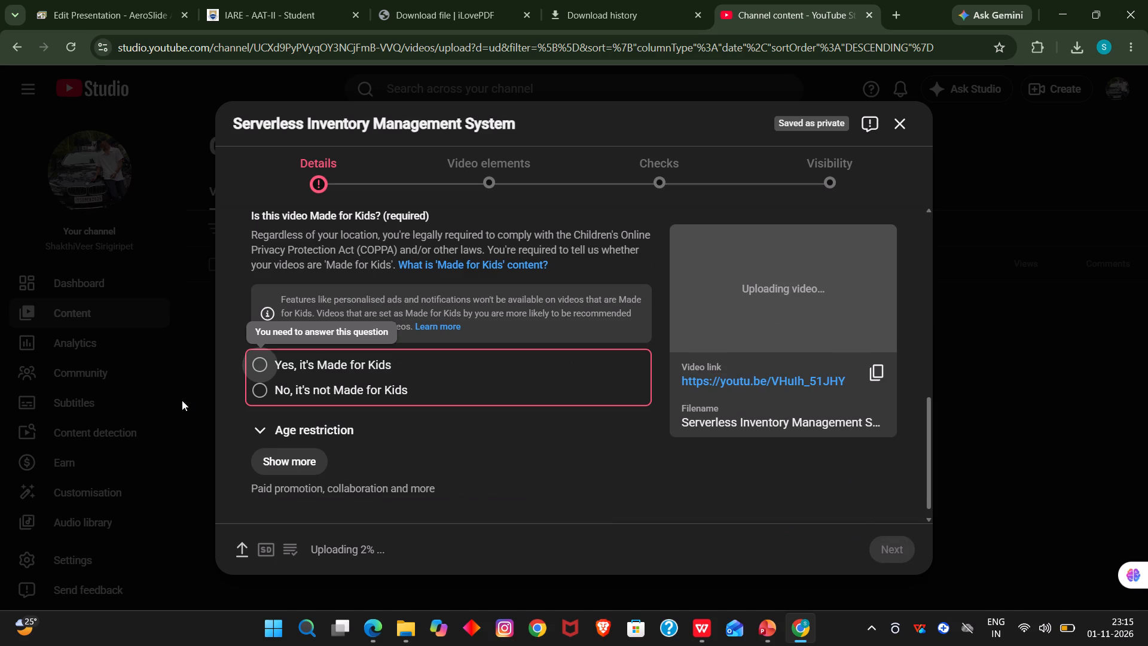
click(261, 388)
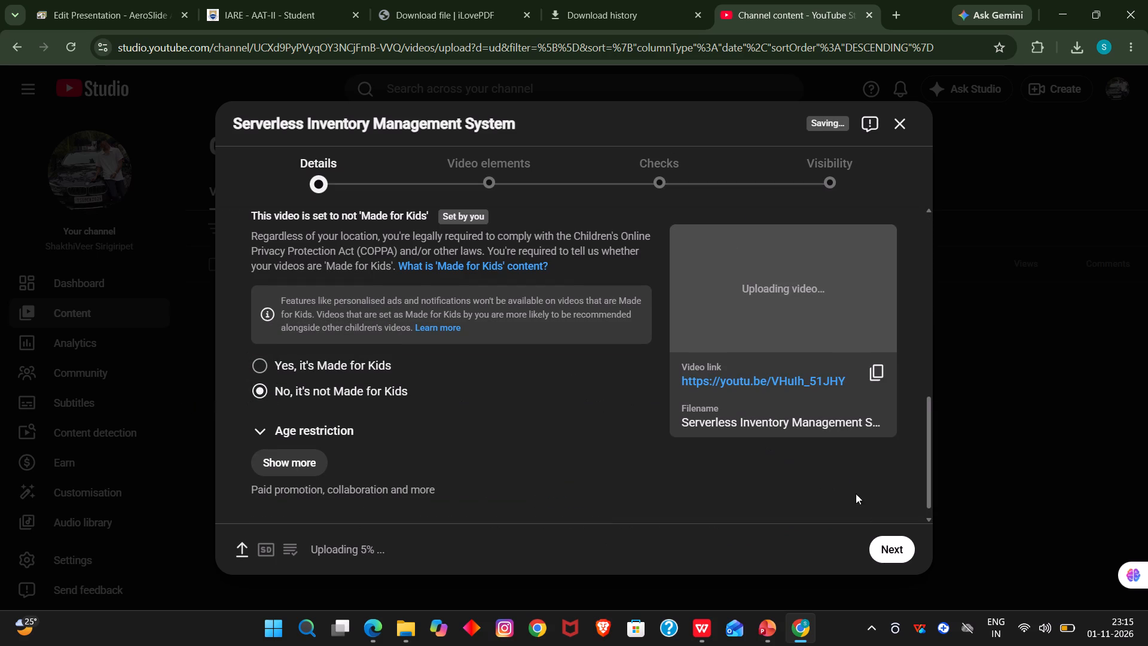
click(891, 543)
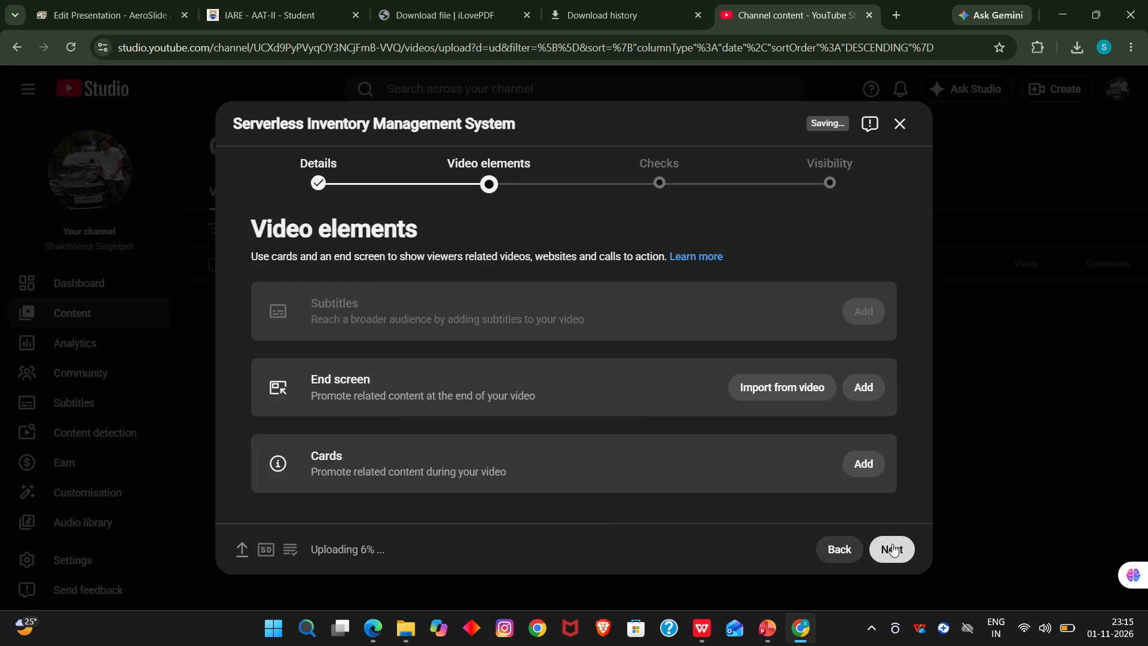
click(892, 543)
click(890, 538)
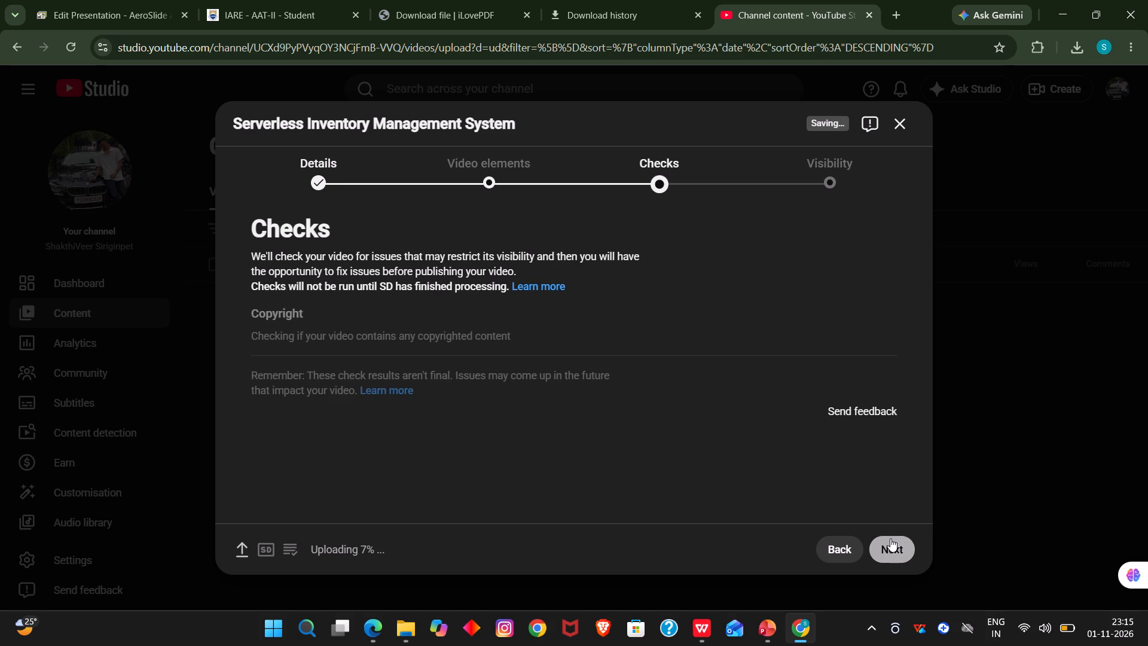
Set the video's visibility to Public and publish it.
click(313, 425)
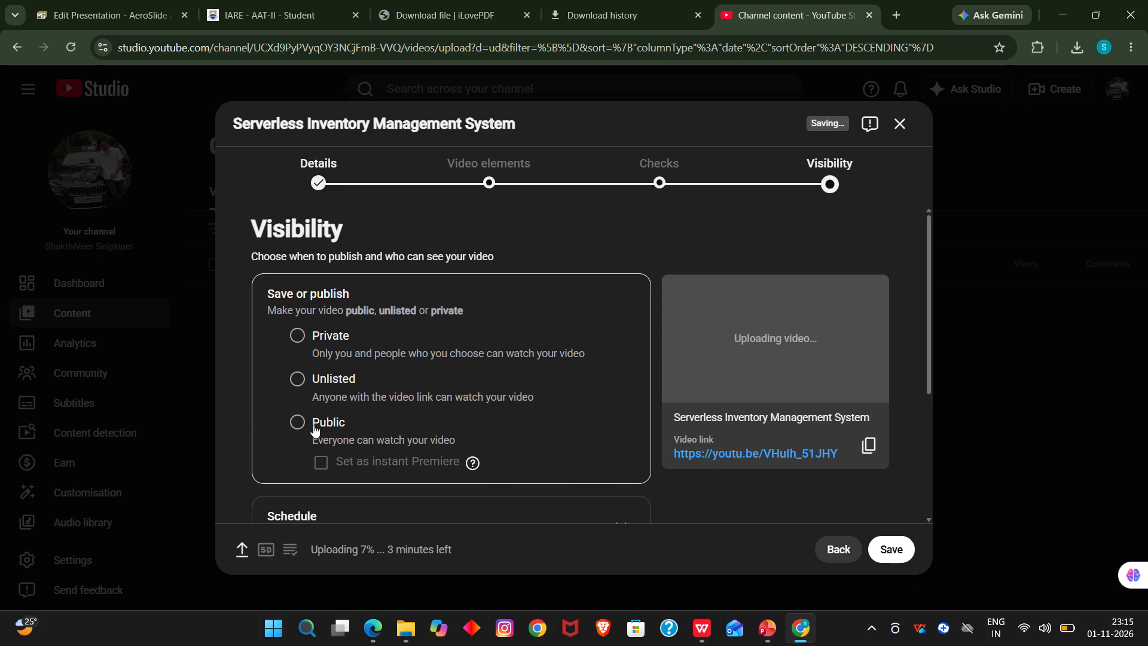
click(897, 551)
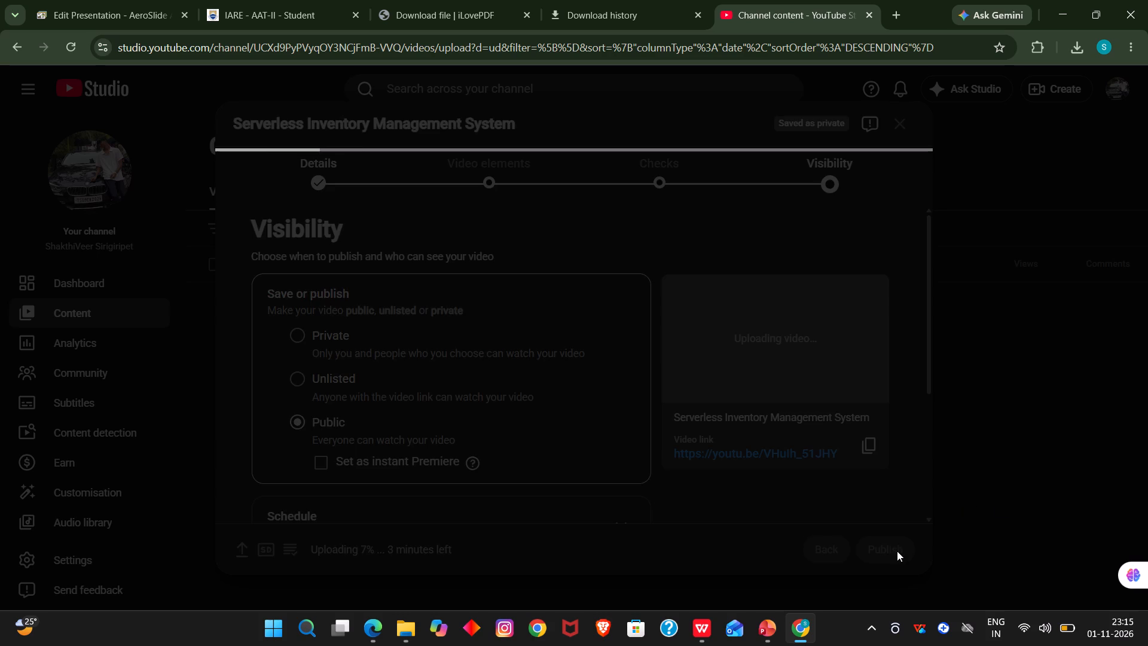
drag(870, 451, 879, 447)
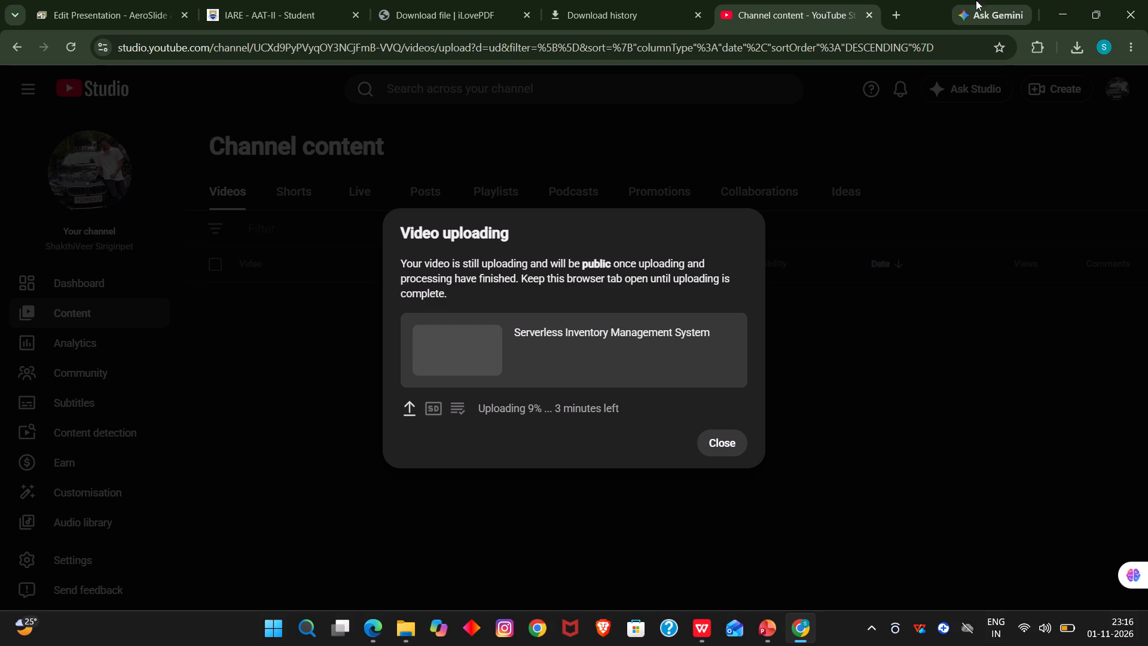
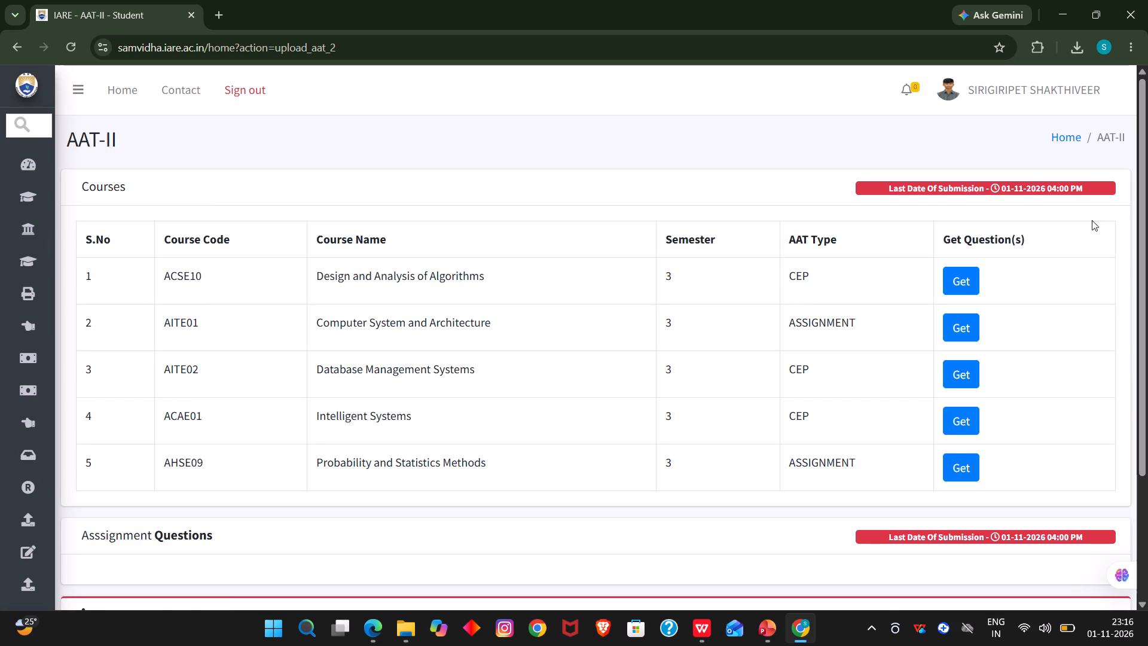
Get the assigned question for Design and Analysis of Algorithms (ACSE10) and view its submission details.
click(961, 282)
scroll(961, 281, down, 2)
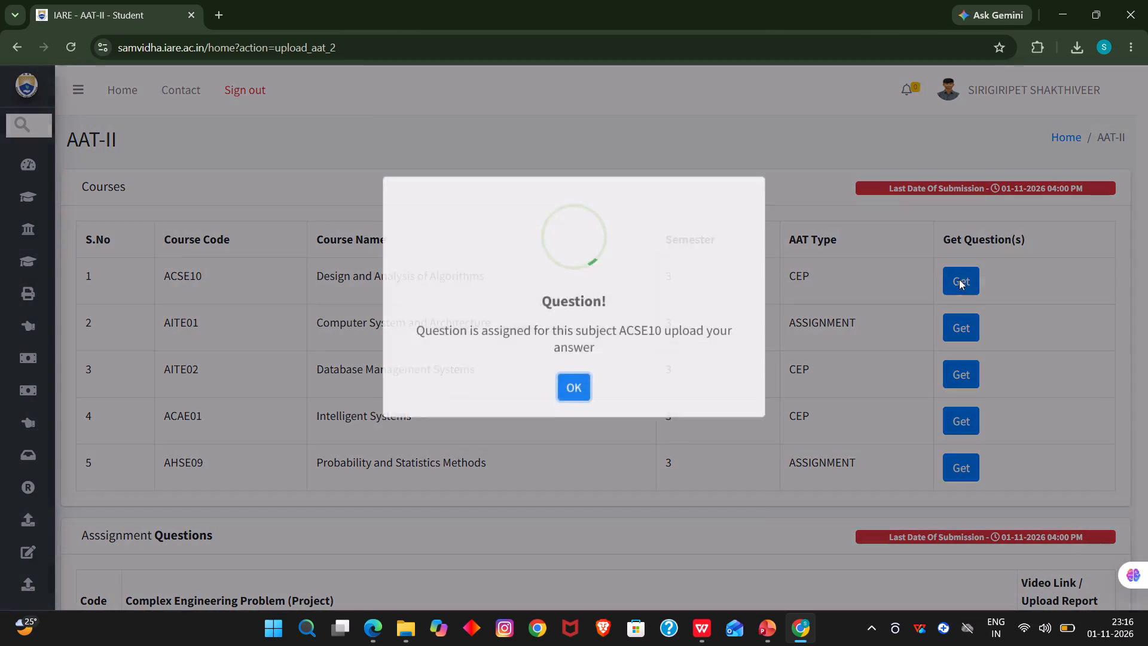
click(569, 426)
scroll(581, 419, down, 4)
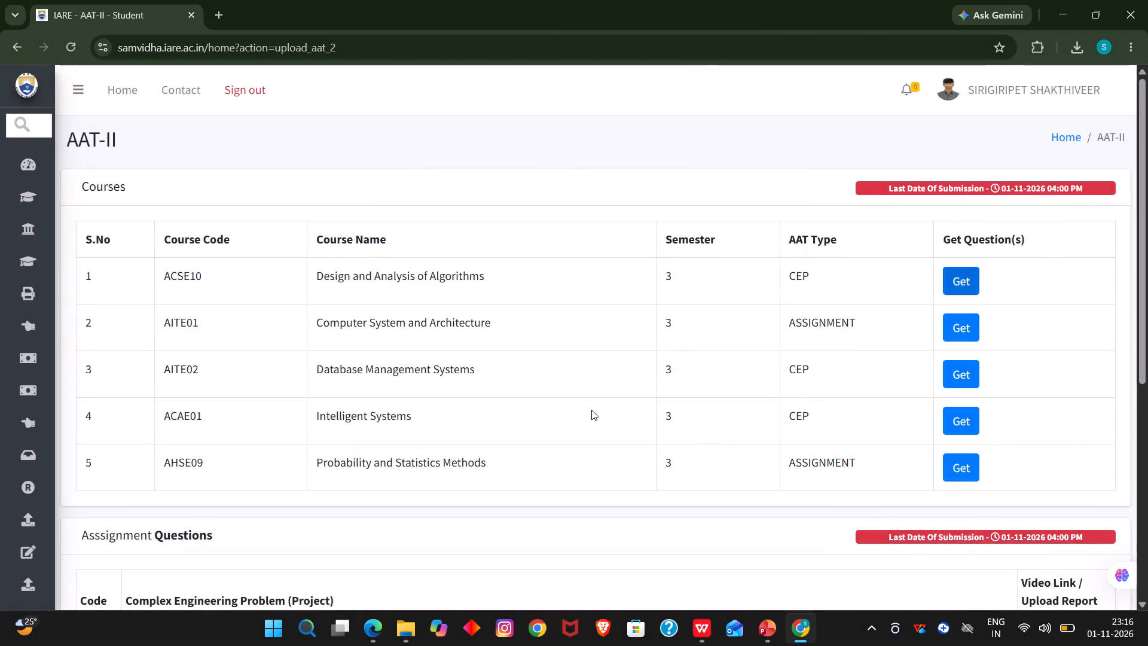
scroll(592, 410, down, 3)
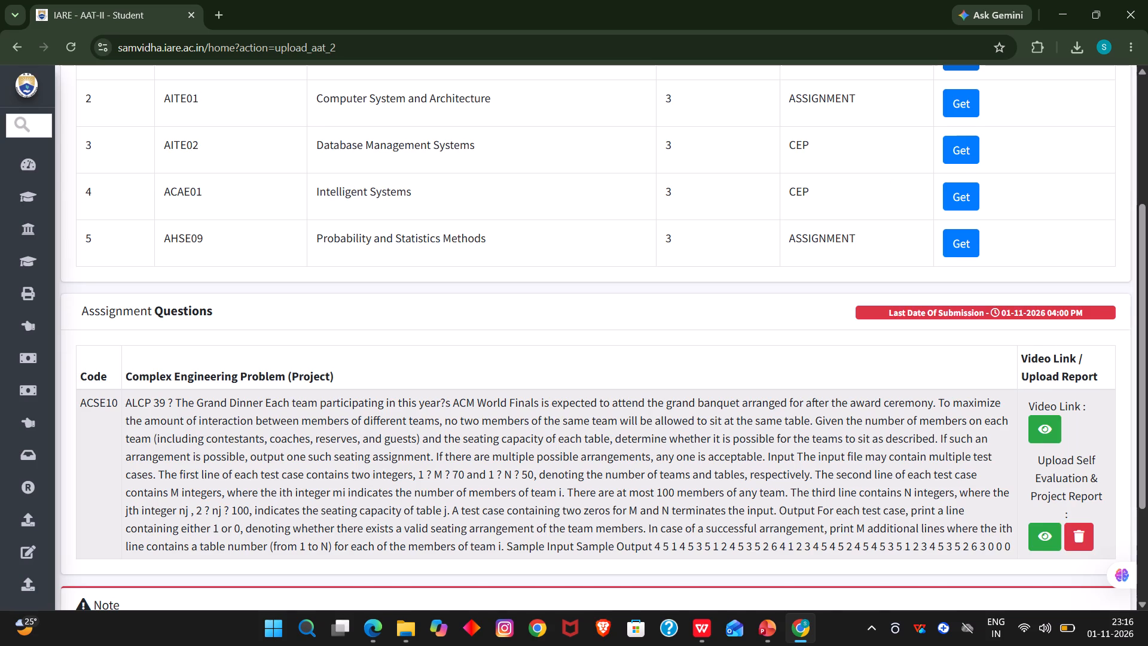
scroll(507, 535, up, 3)
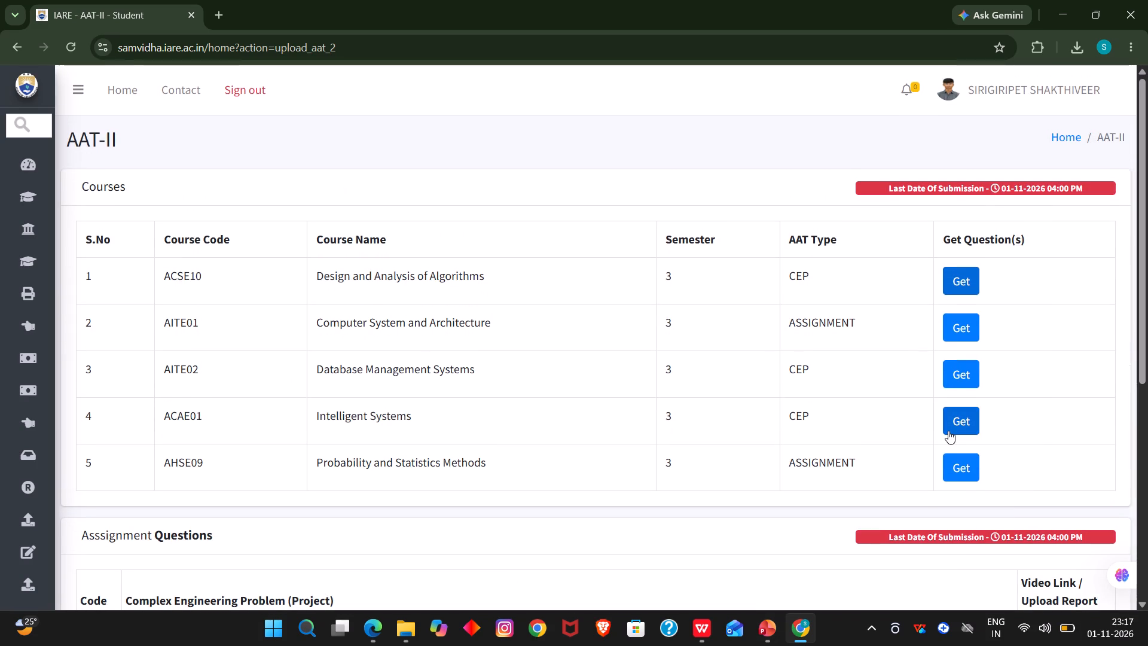
Get the AITE02 Database Management Systems question and go to its video link and report upload fields.
click(963, 377)
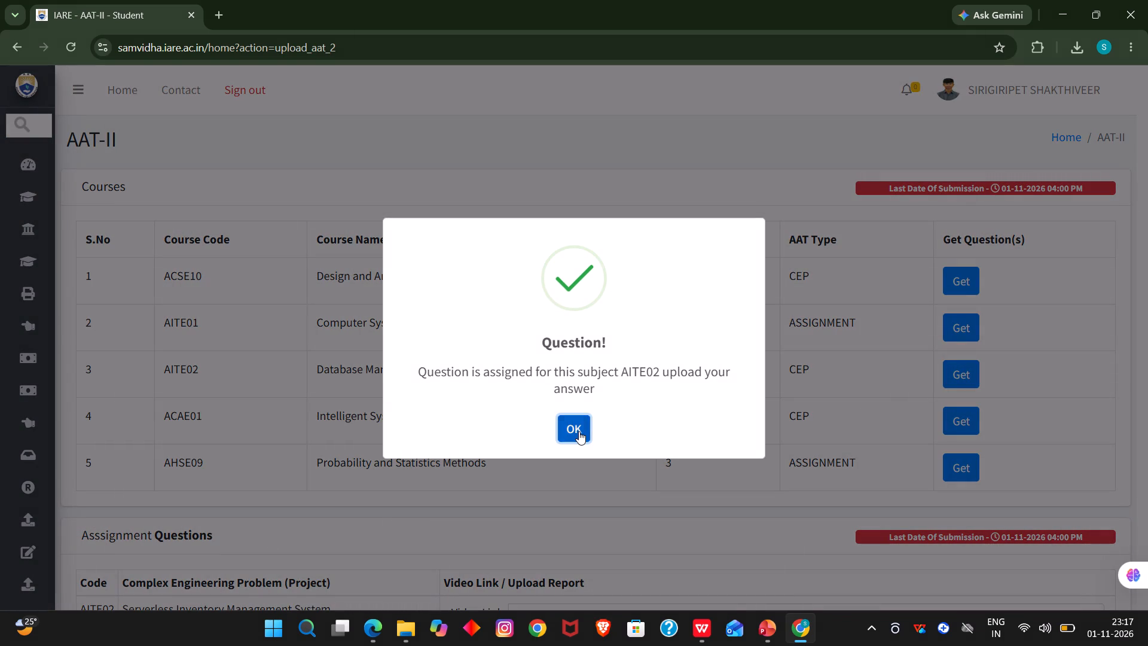
click(579, 431)
scroll(576, 429, down, 2)
scroll(555, 477, down, 2)
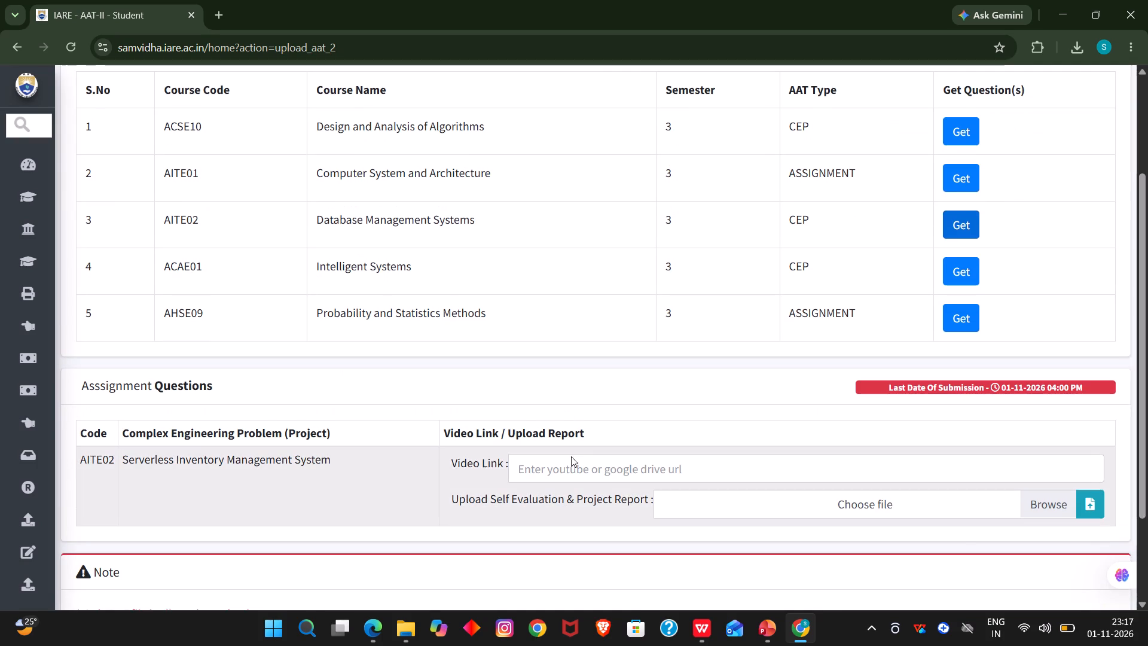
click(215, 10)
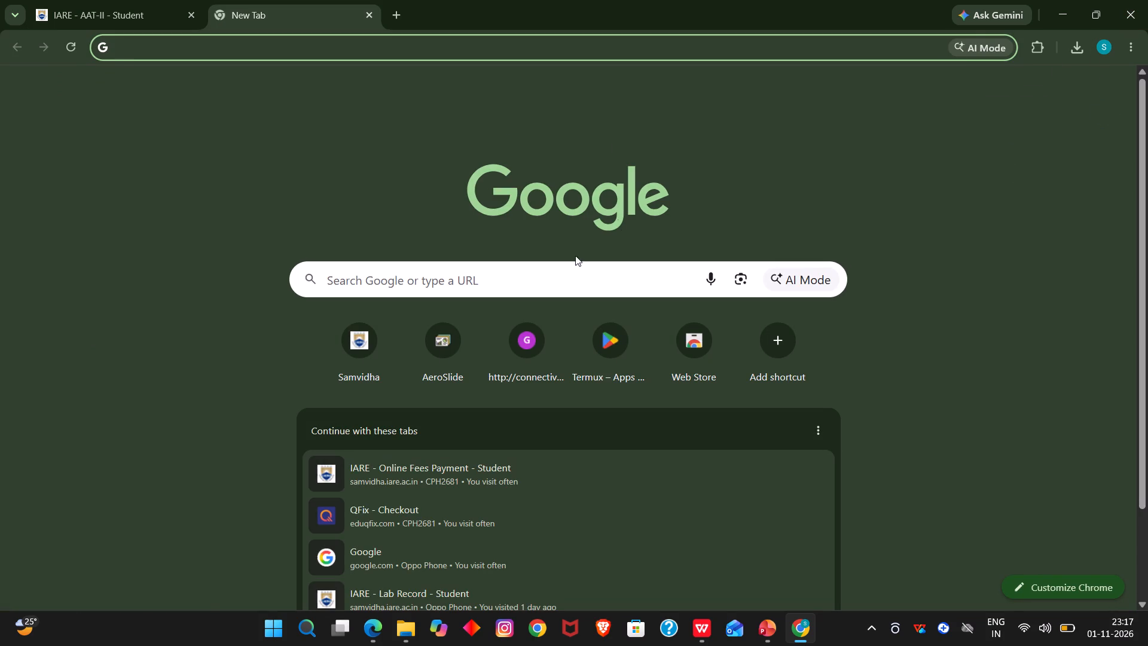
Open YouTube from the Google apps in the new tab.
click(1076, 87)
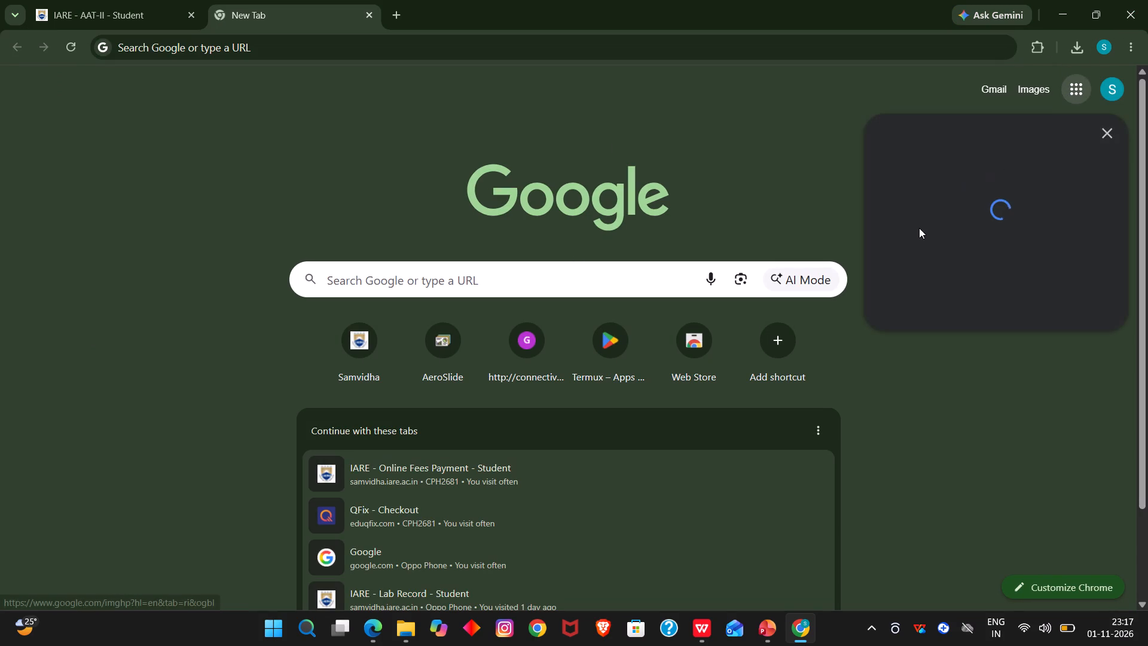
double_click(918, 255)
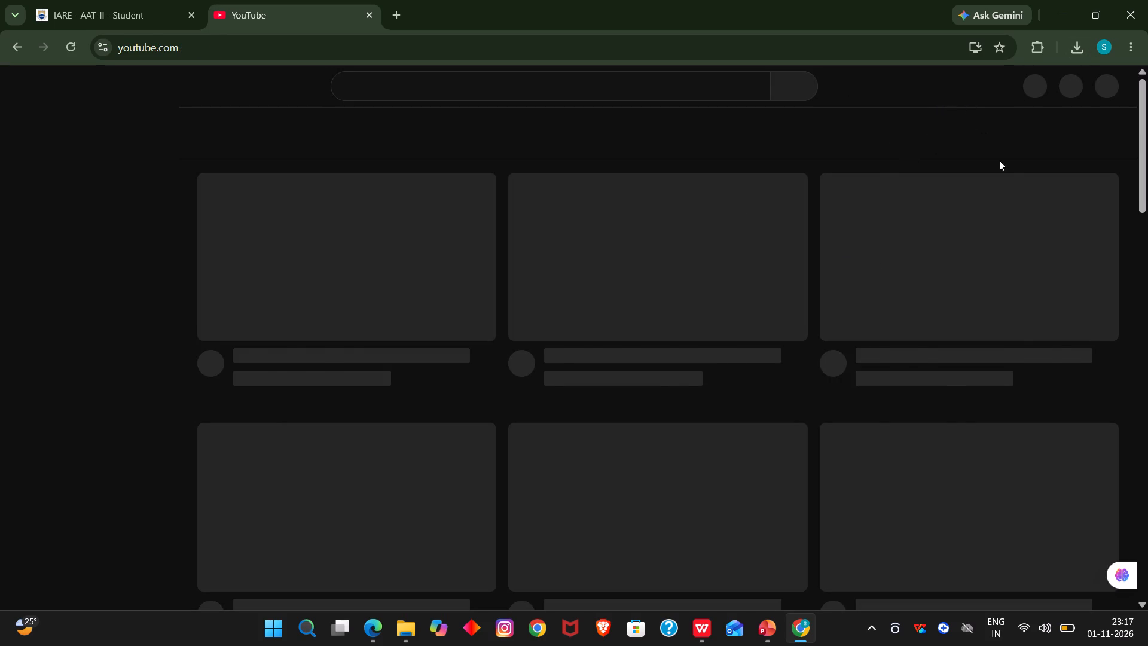
Turn Wi-Fi off and on again, and reconnect to the MLRIT network.
click(1058, 637)
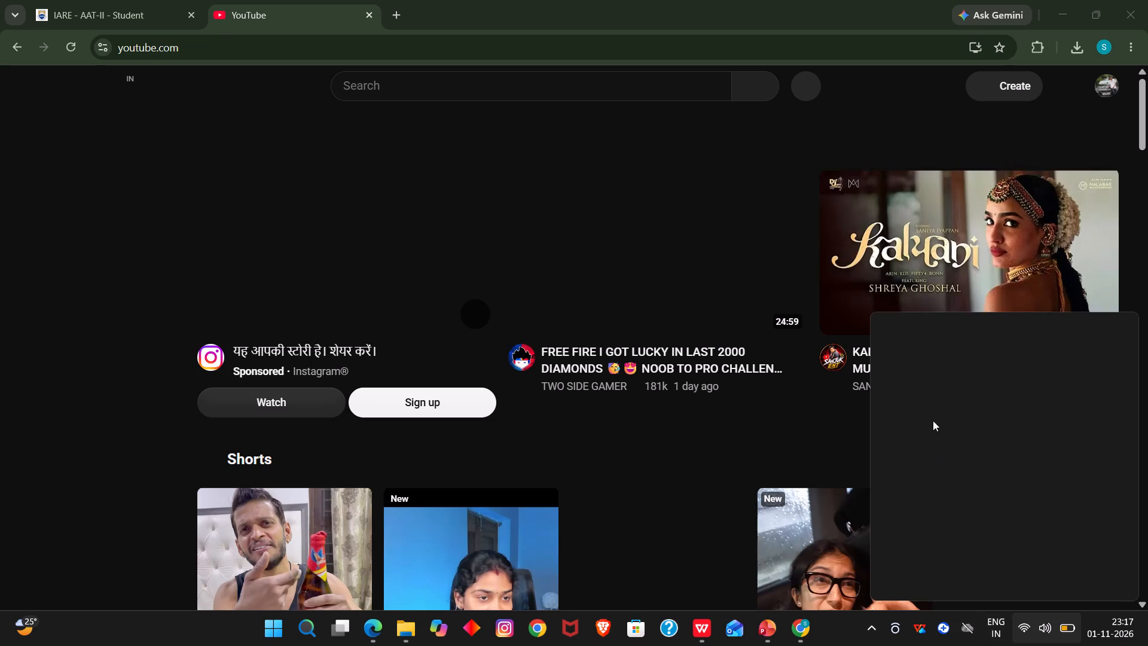
click(947, 349)
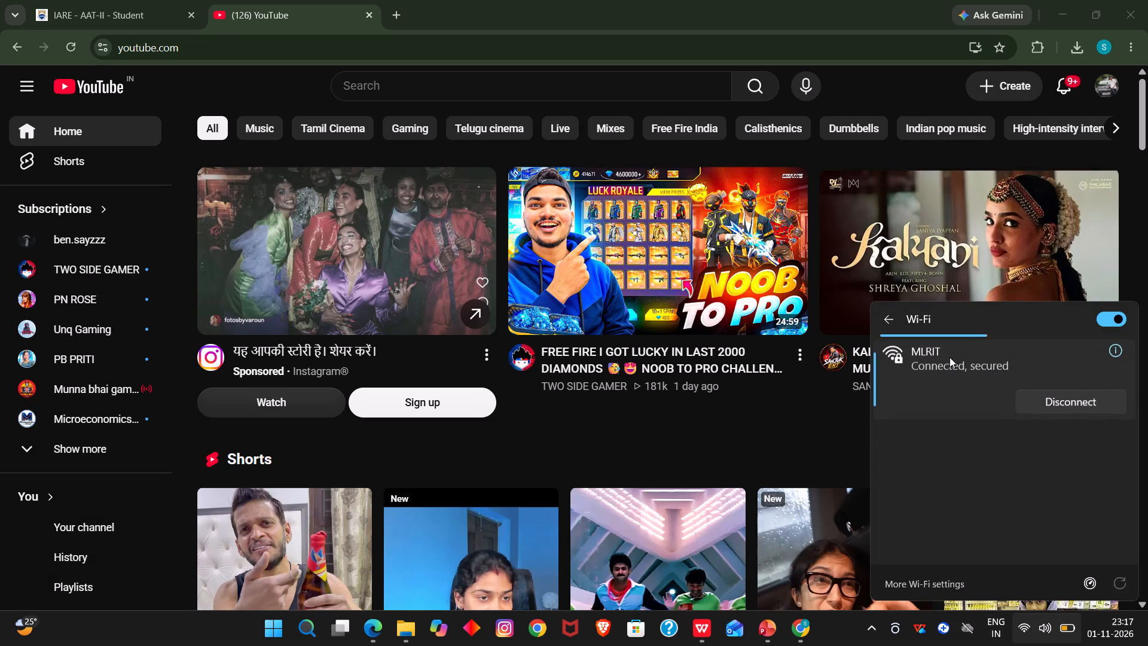
click(886, 313)
click(917, 352)
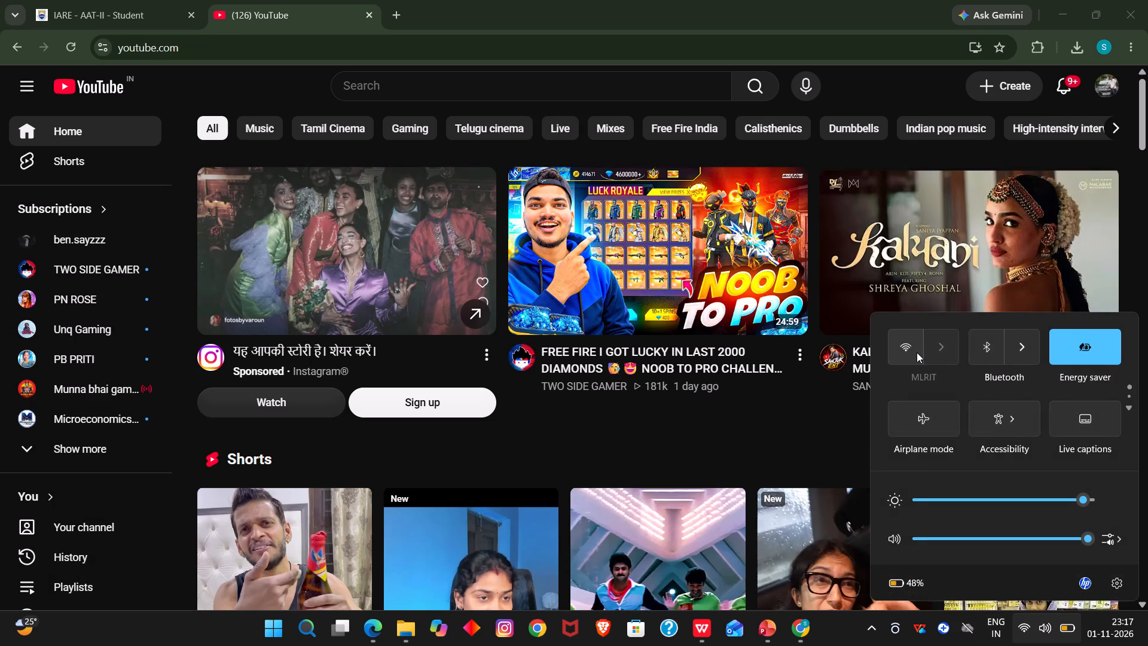
click(898, 345)
click(898, 345)
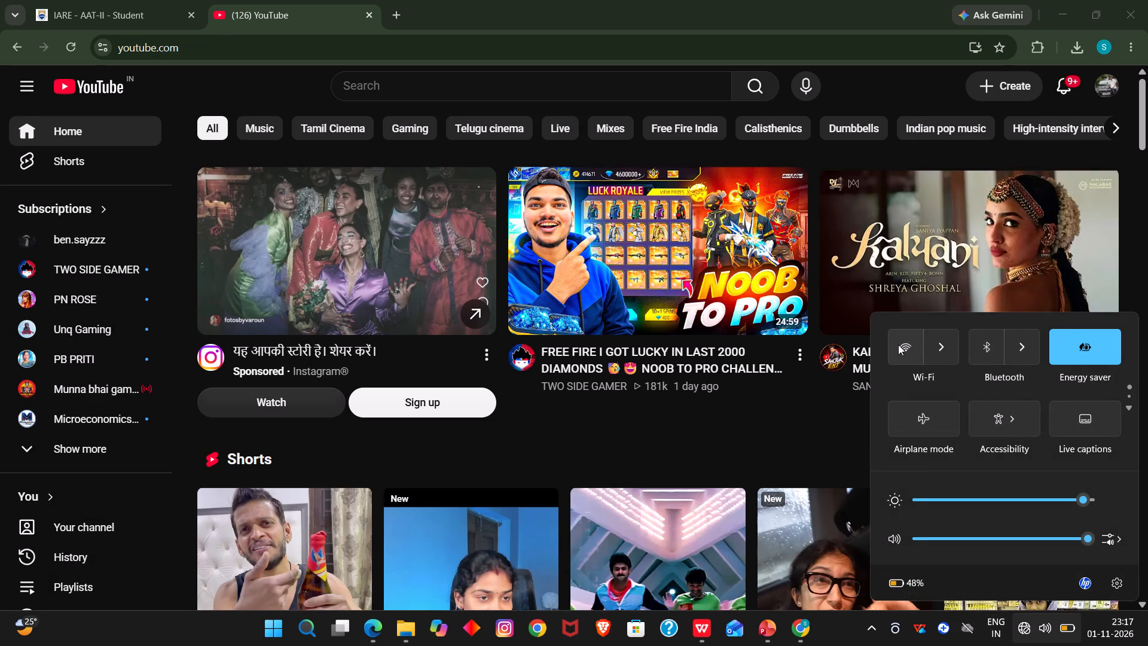
click(897, 343)
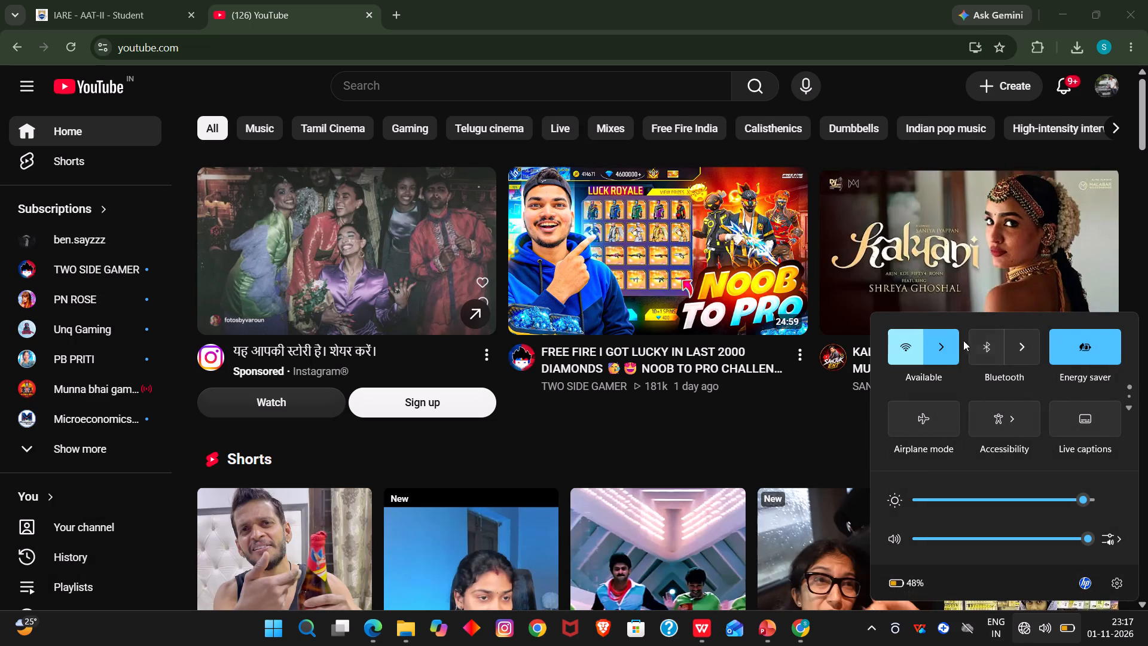
click(939, 353)
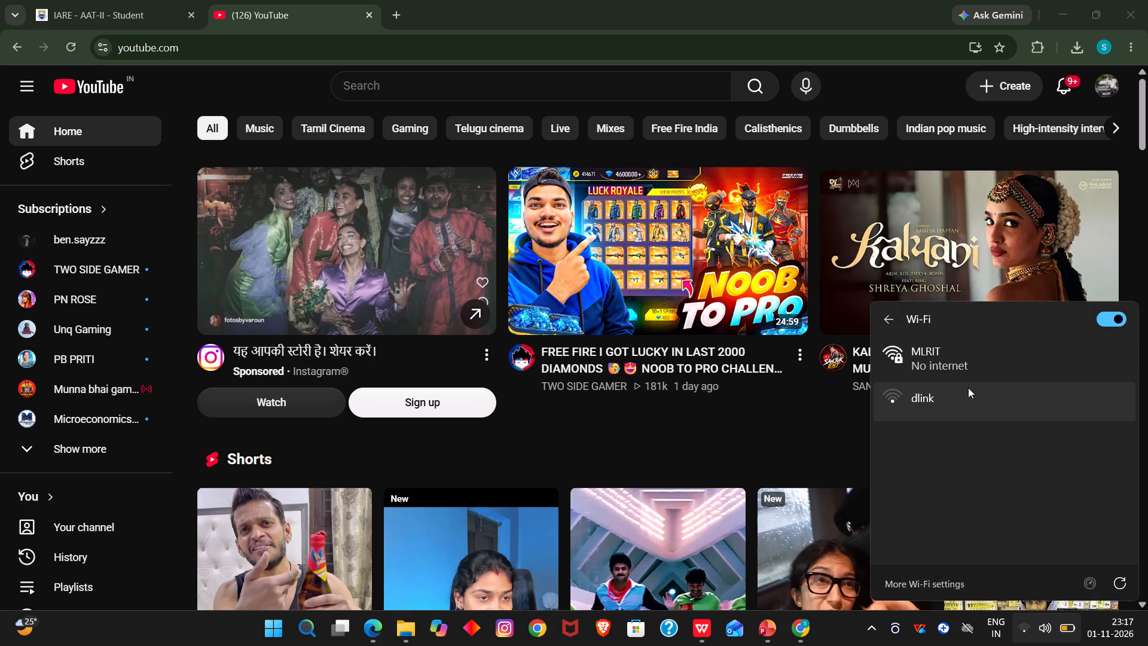
click(963, 356)
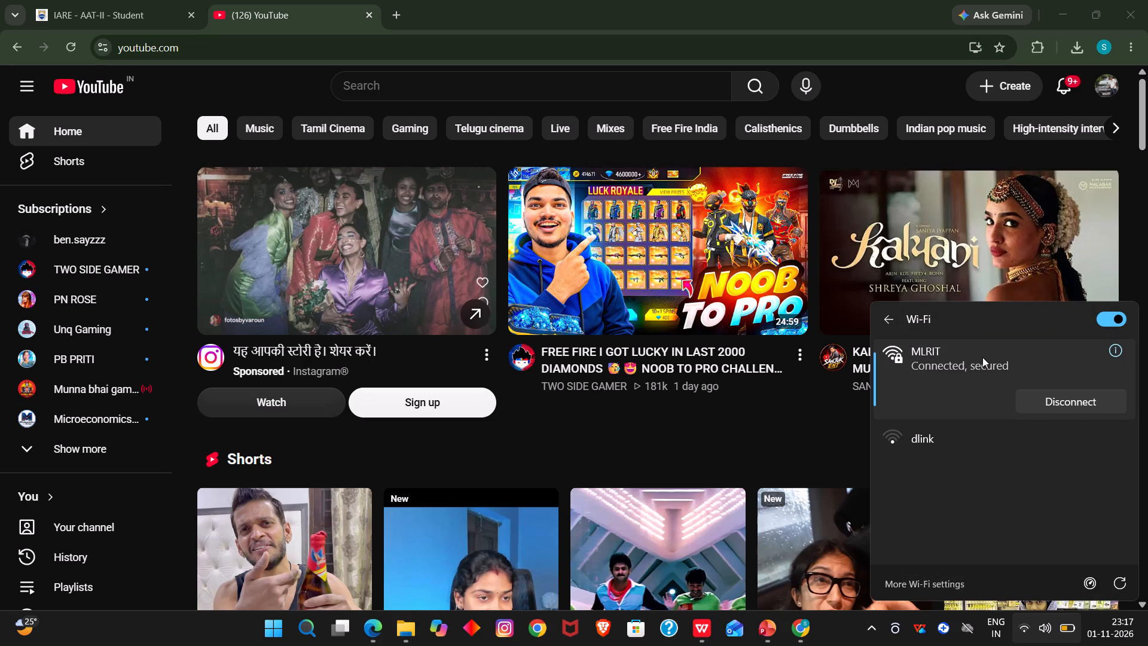
click(791, 447)
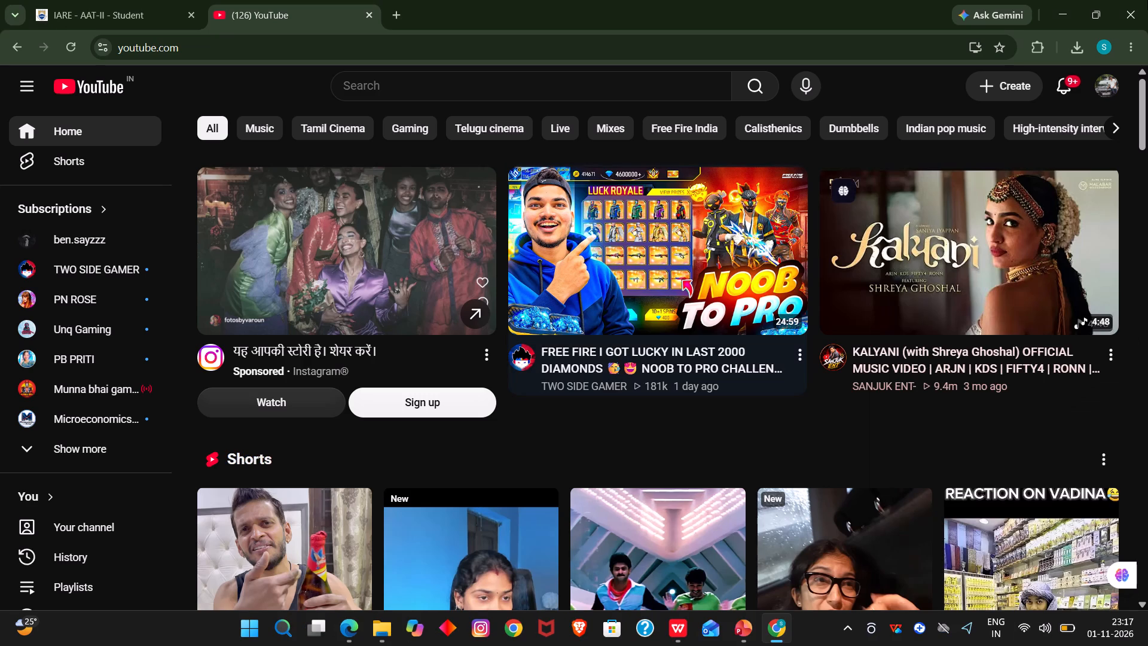
Close the YouTube tab and any empty new tab, leaving only the AAT-II page open.
click(370, 15)
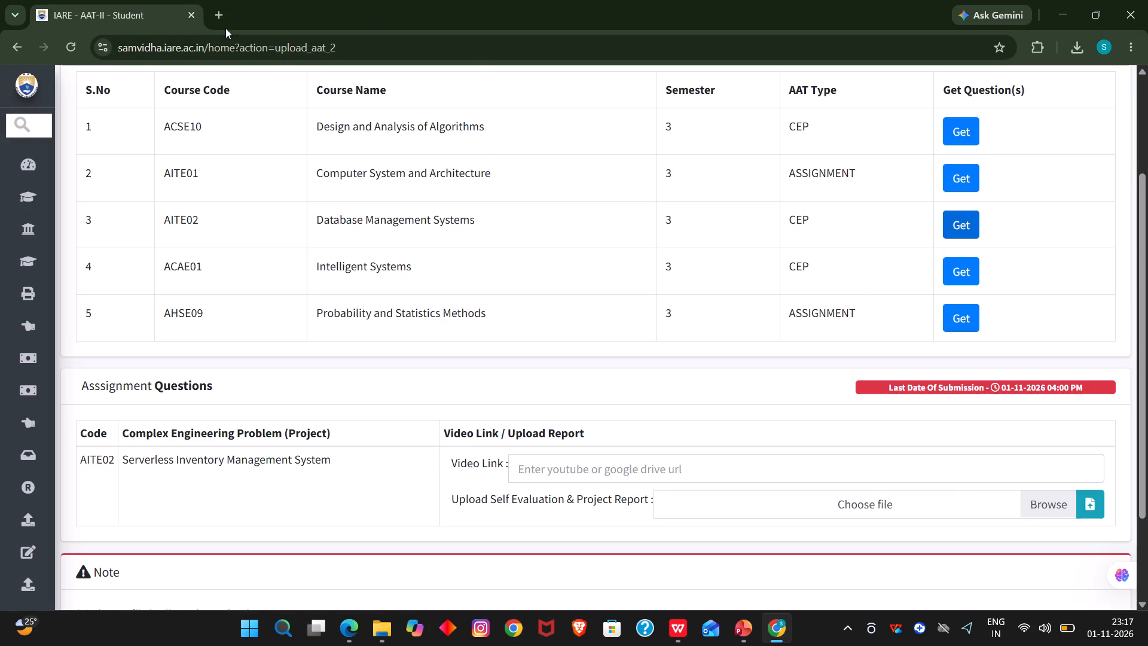
click(218, 16)
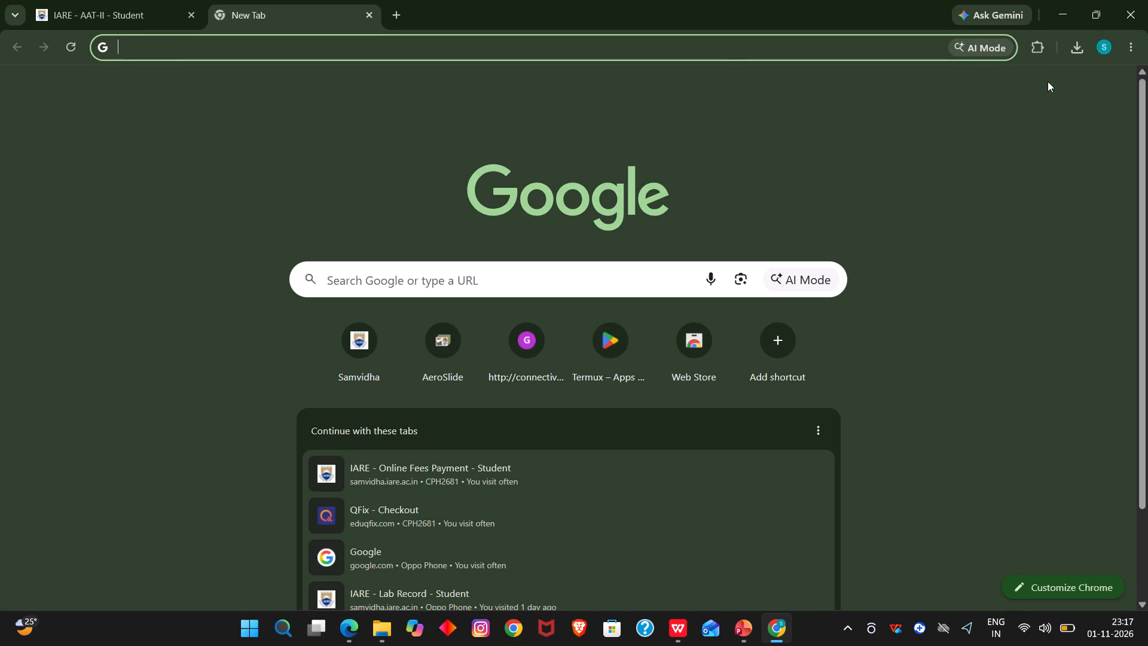
click(366, 21)
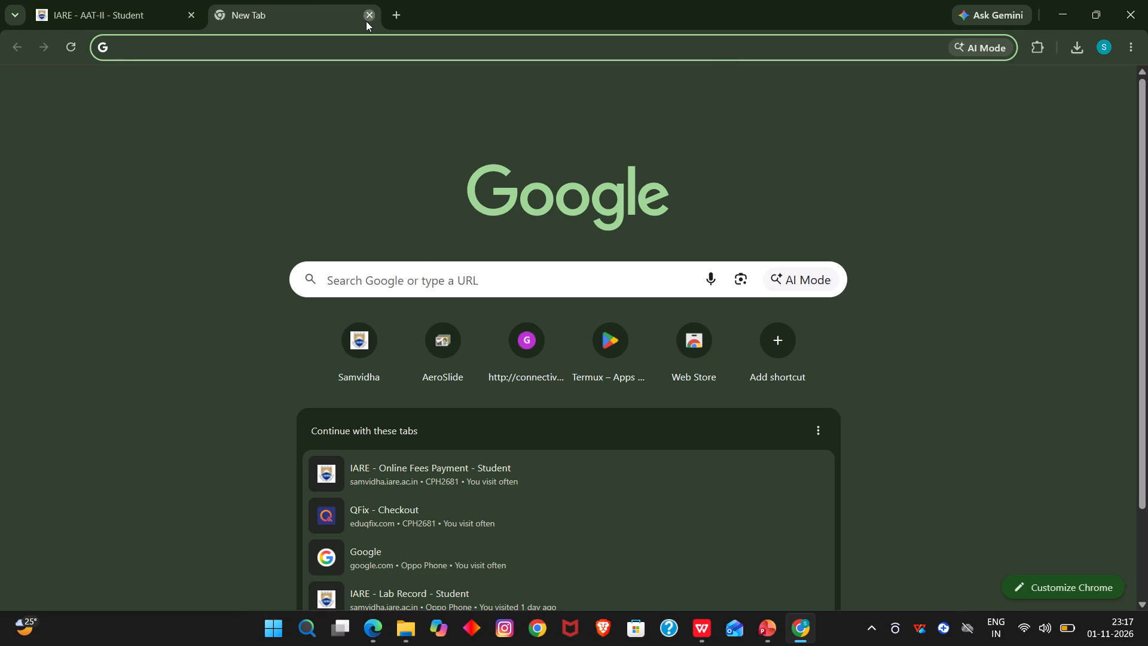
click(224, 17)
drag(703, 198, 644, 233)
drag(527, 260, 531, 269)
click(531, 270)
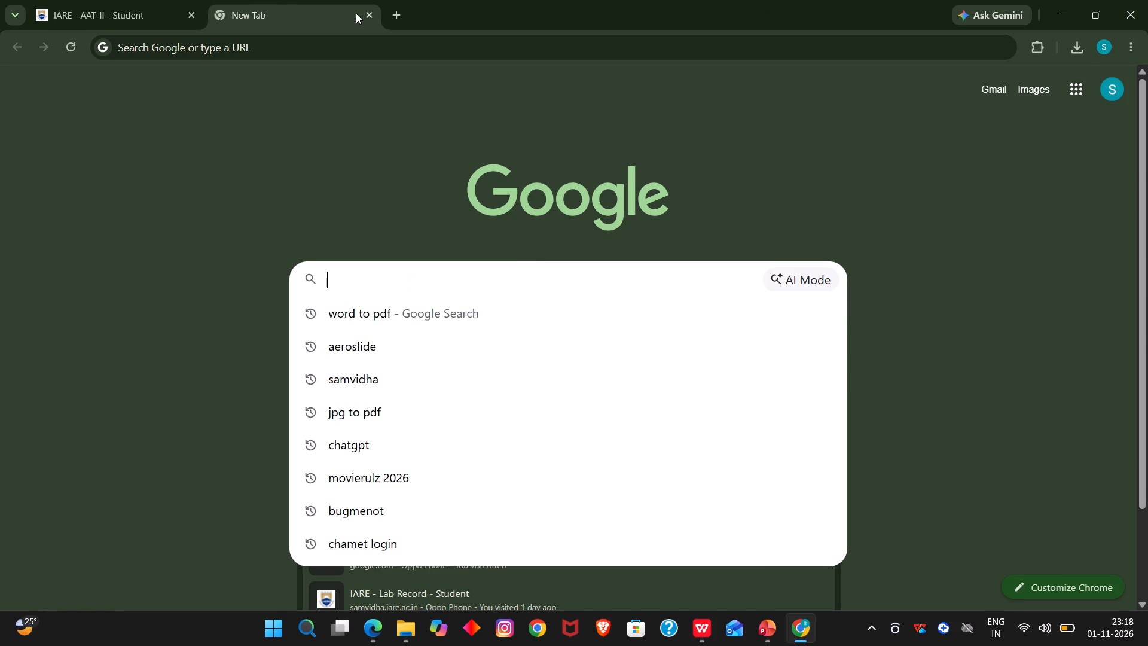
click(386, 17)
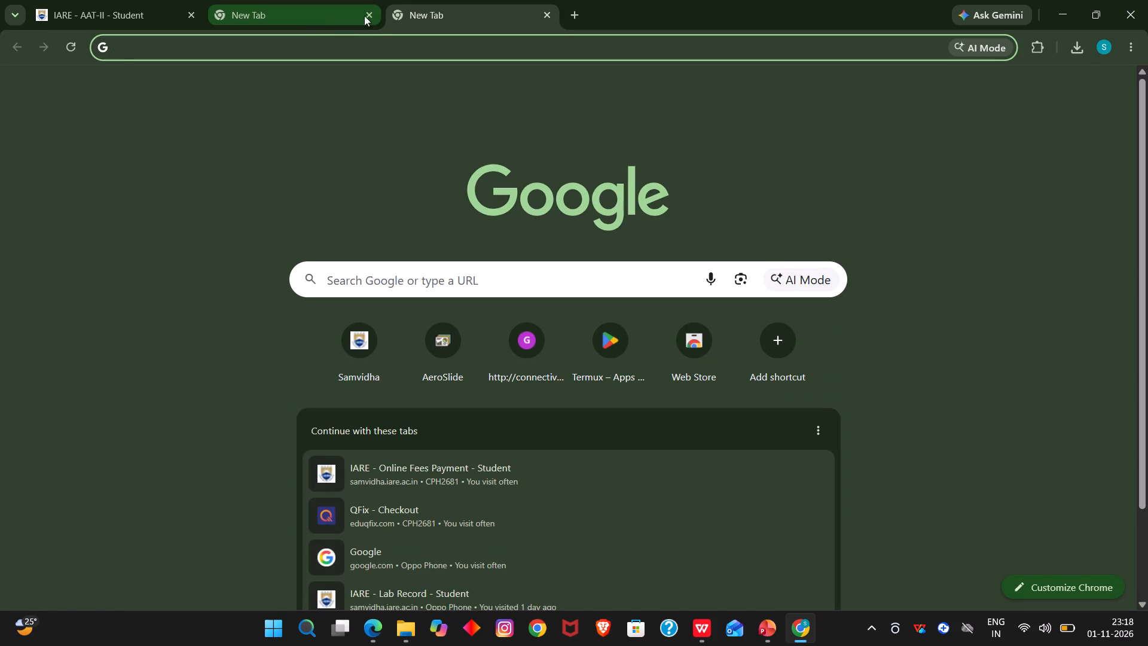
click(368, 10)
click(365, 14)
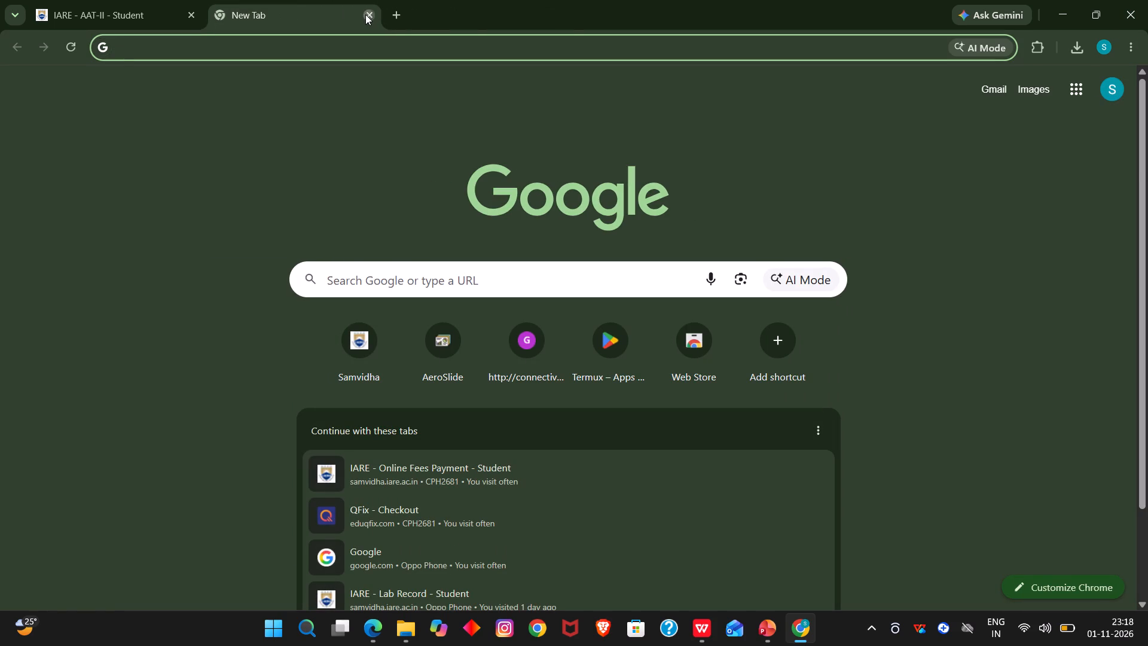
Open YouTube from the Google apps in a new browser tab.
click(219, 18)
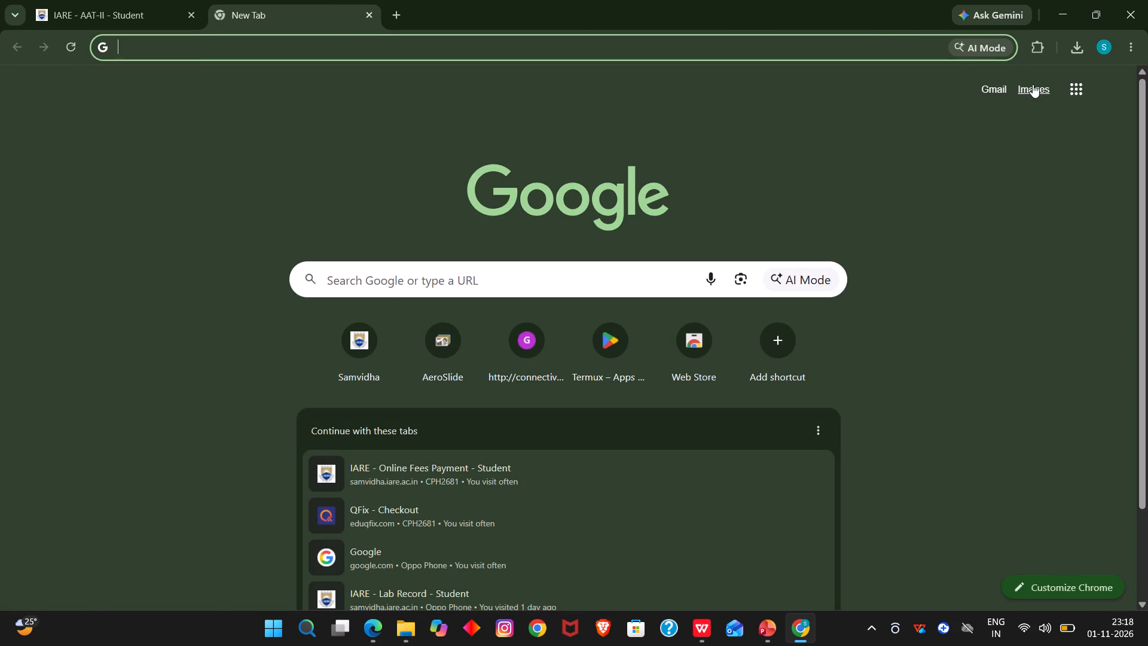
click(1075, 86)
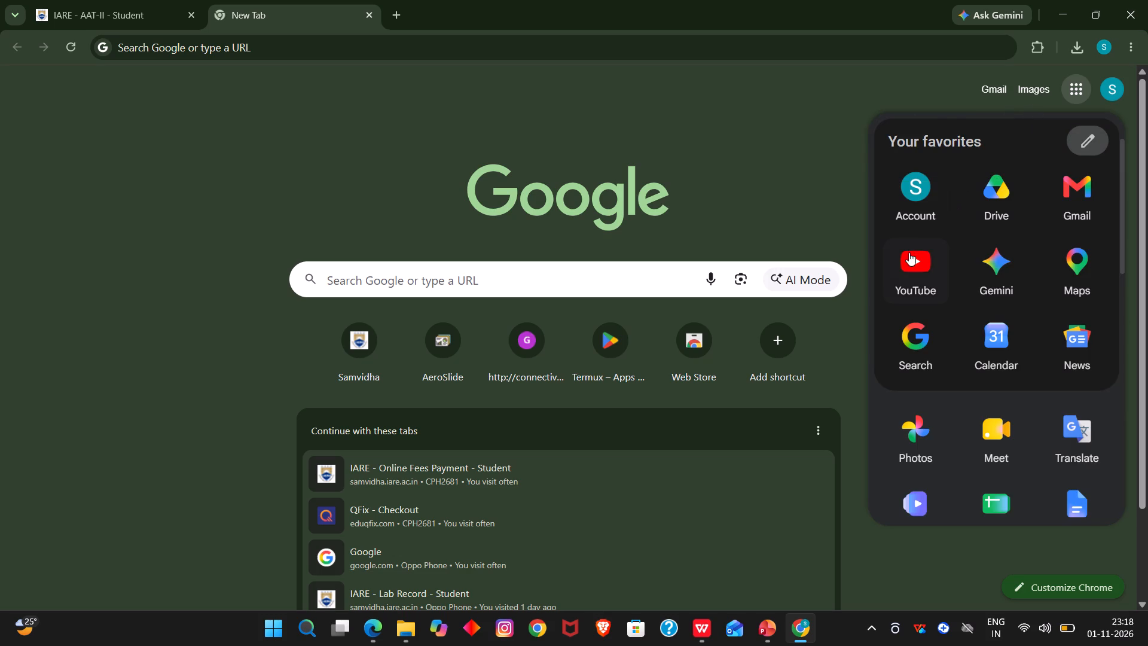
double_click(909, 252)
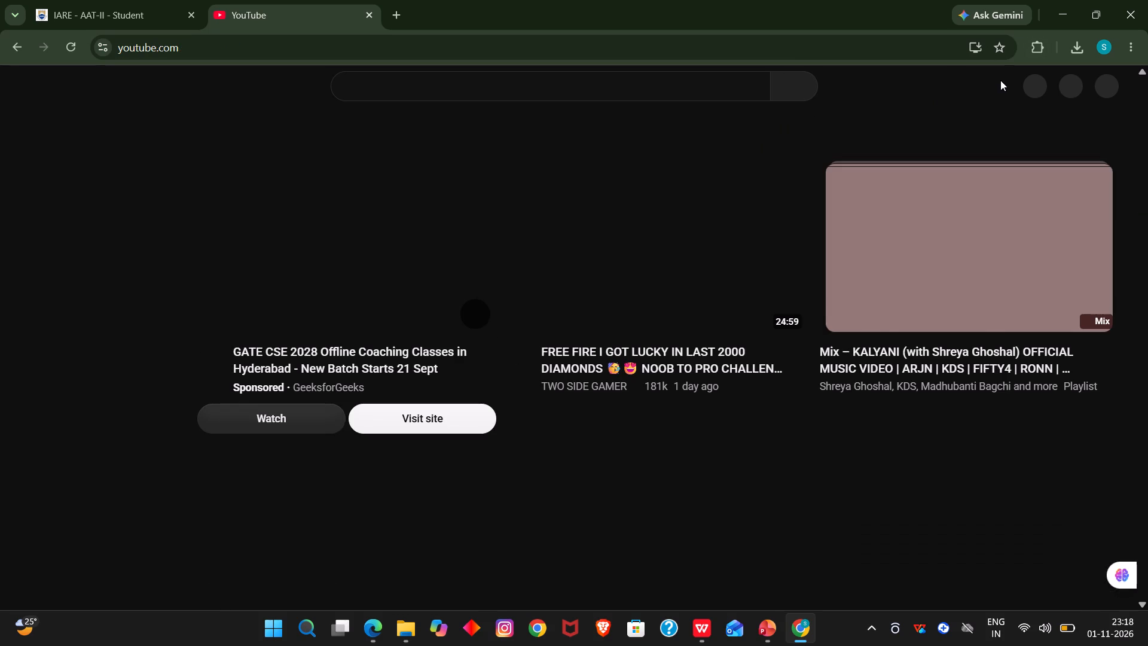
Start a new YouTube video upload with the Serverless Inventory Management System MP4 file from Downloads.
click(1000, 80)
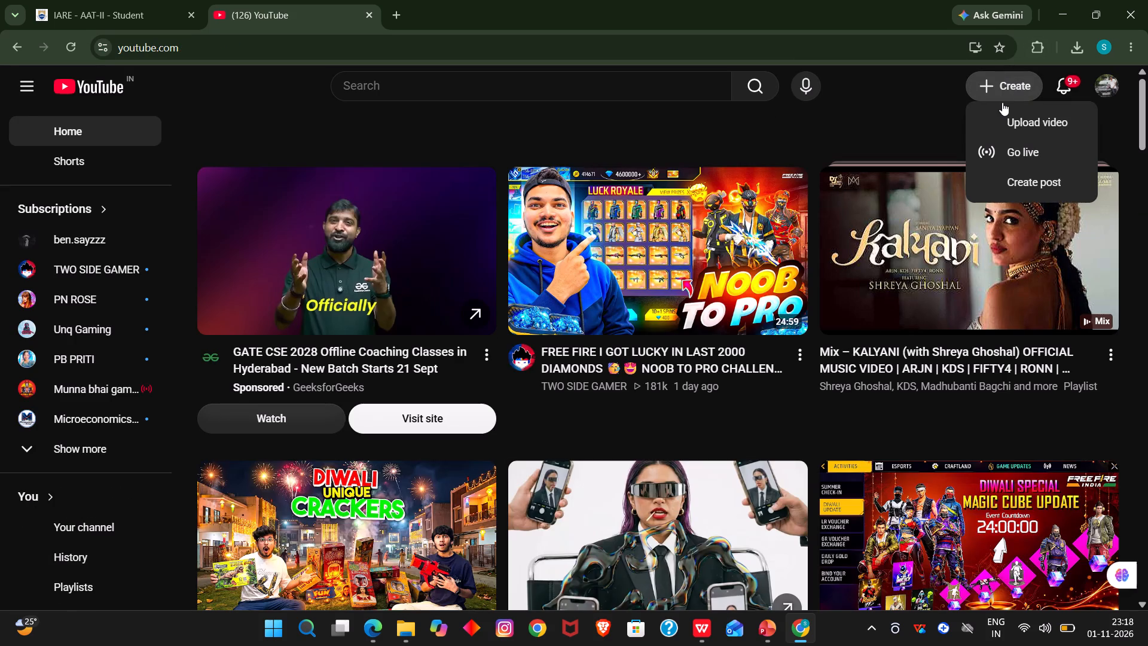
click(1001, 113)
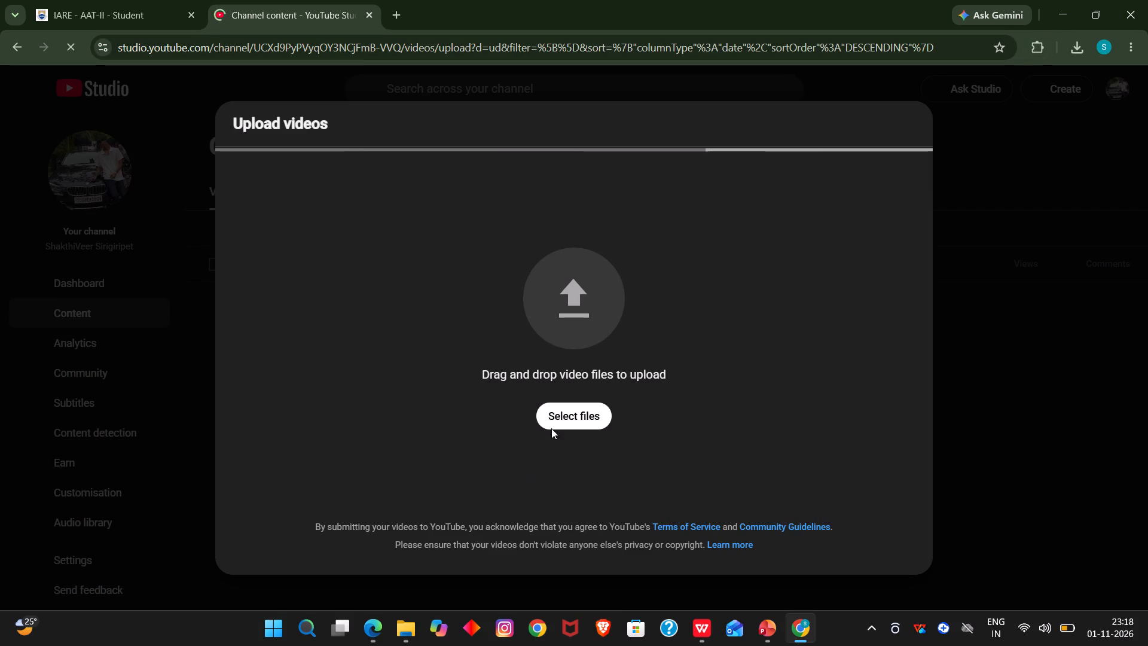
click(572, 414)
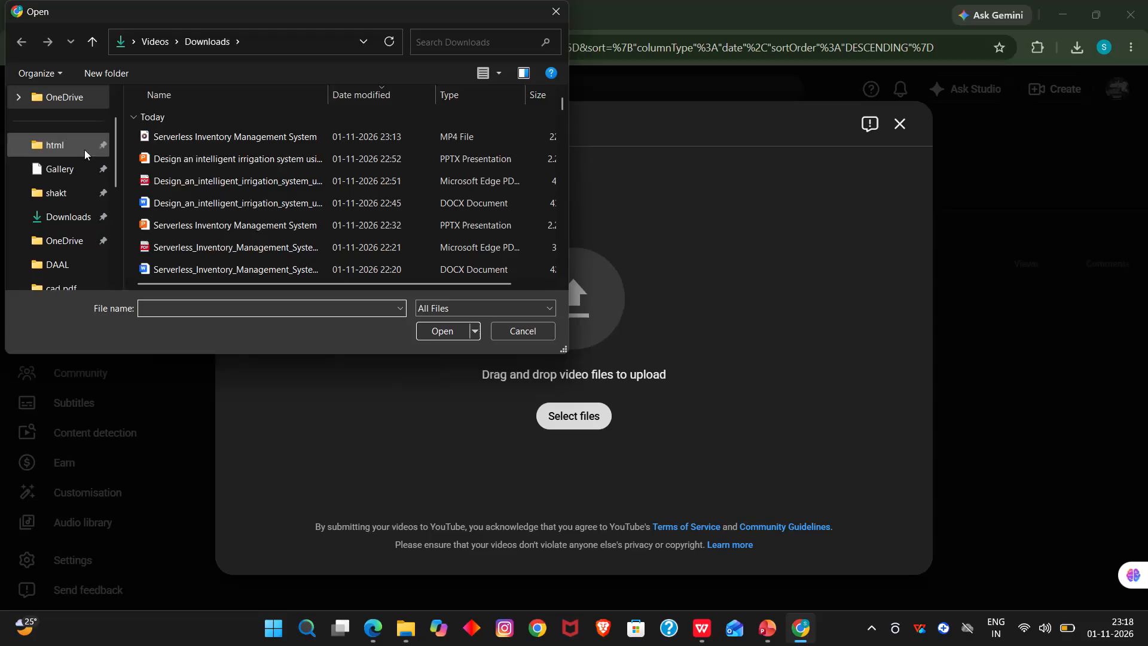
click(193, 137)
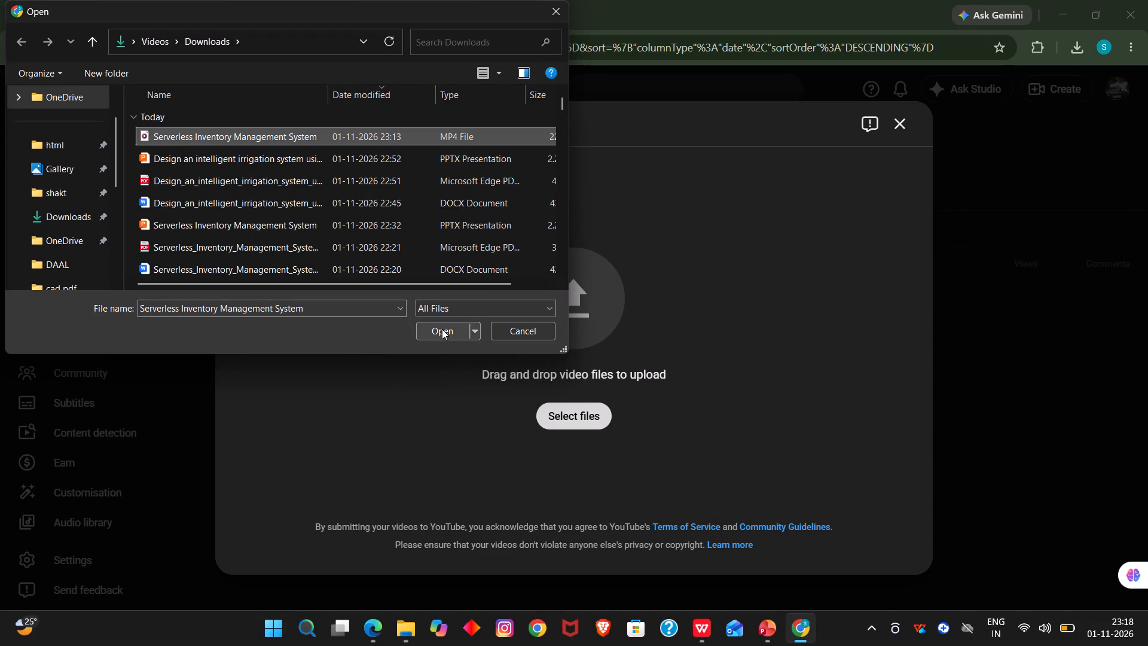
click(442, 329)
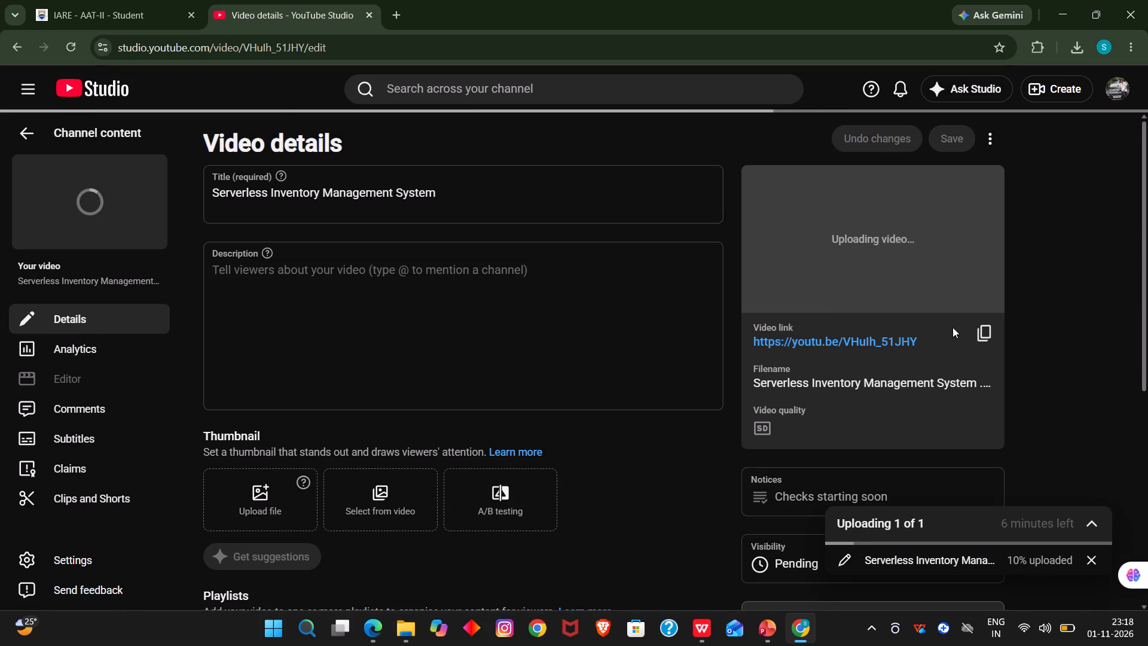
Copy the uploading video's link from its Video details page.
click(978, 332)
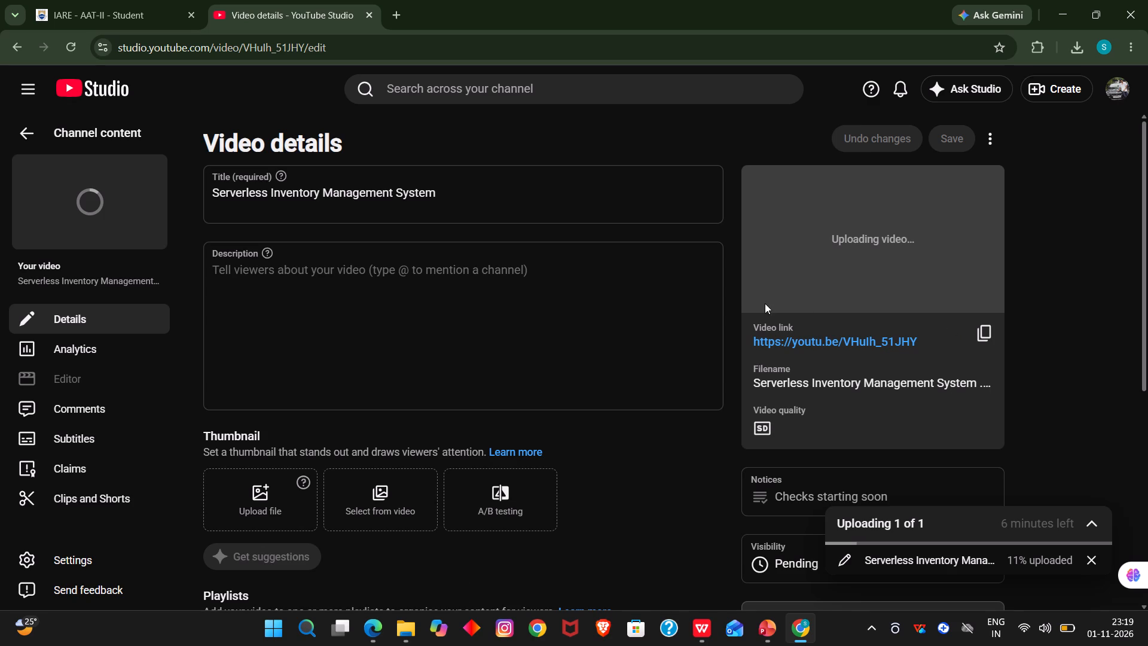
Review the playlist, audience and age restriction settings on the Video details page.
scroll(731, 443, down, 4)
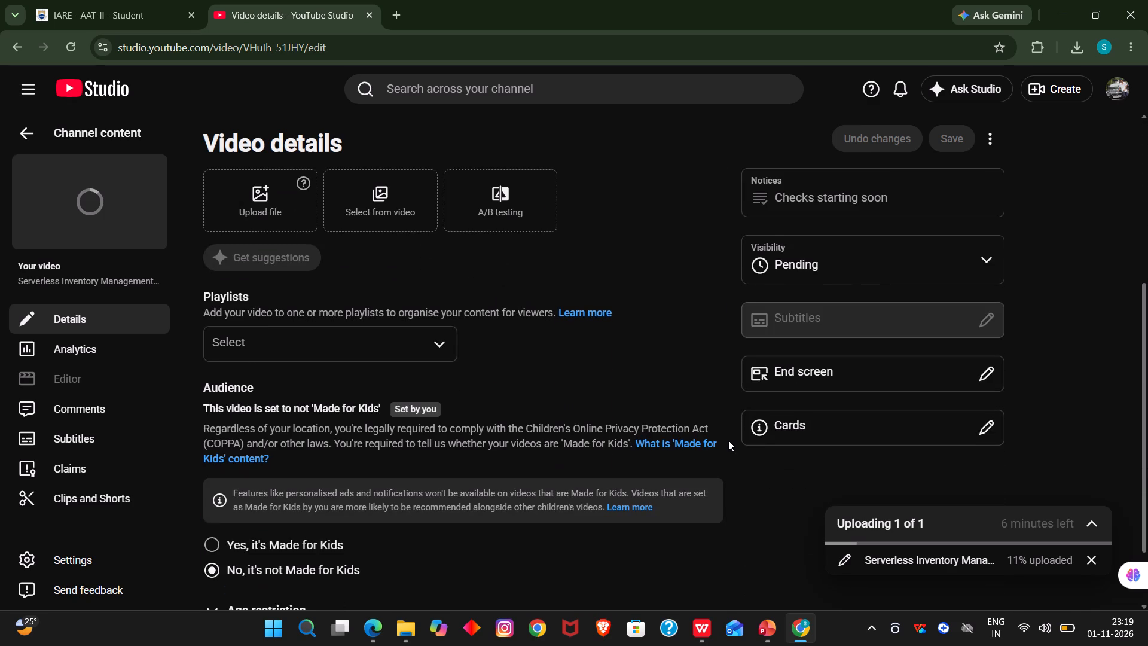
click(441, 330)
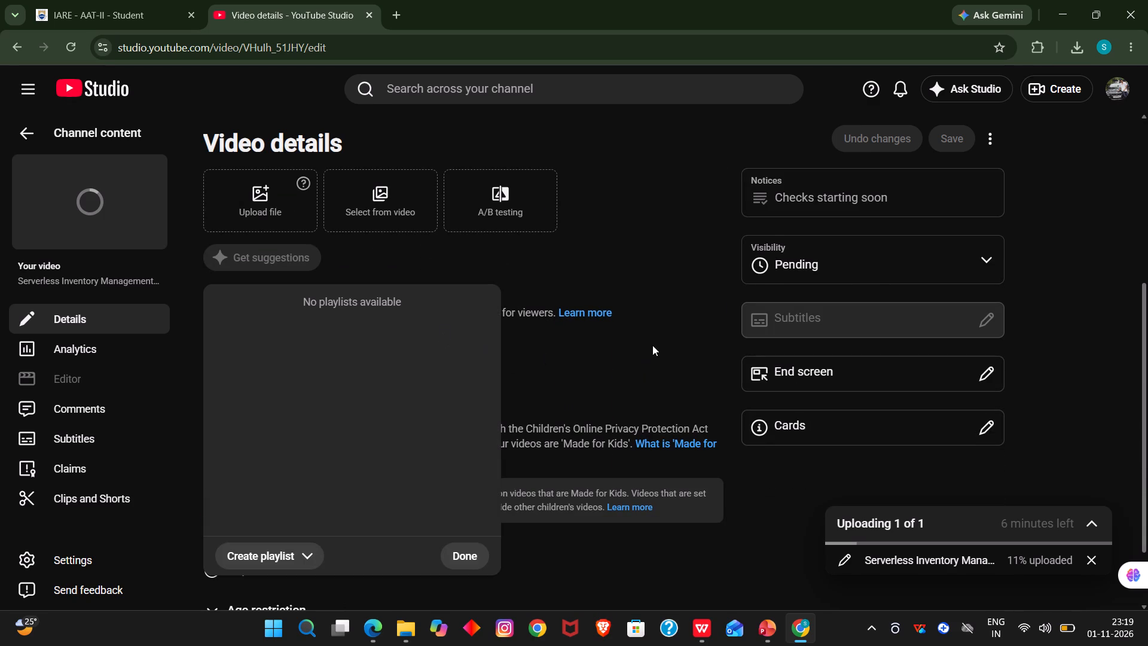
click(652, 345)
scroll(653, 342, down, 2)
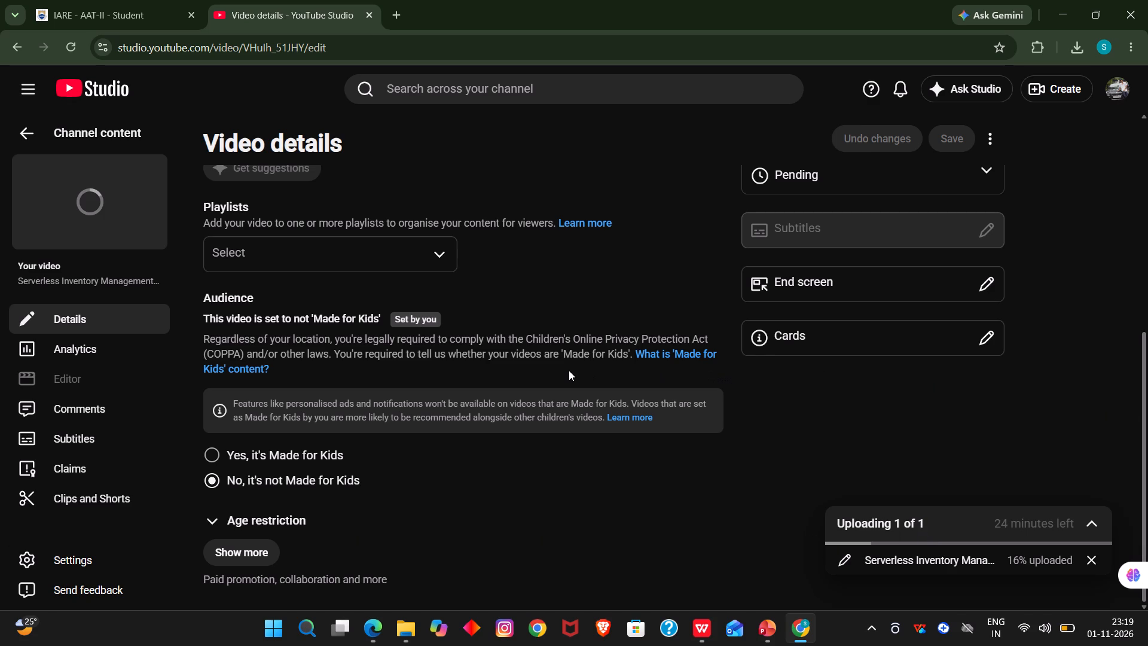
right_drag(531, 374, 521, 380)
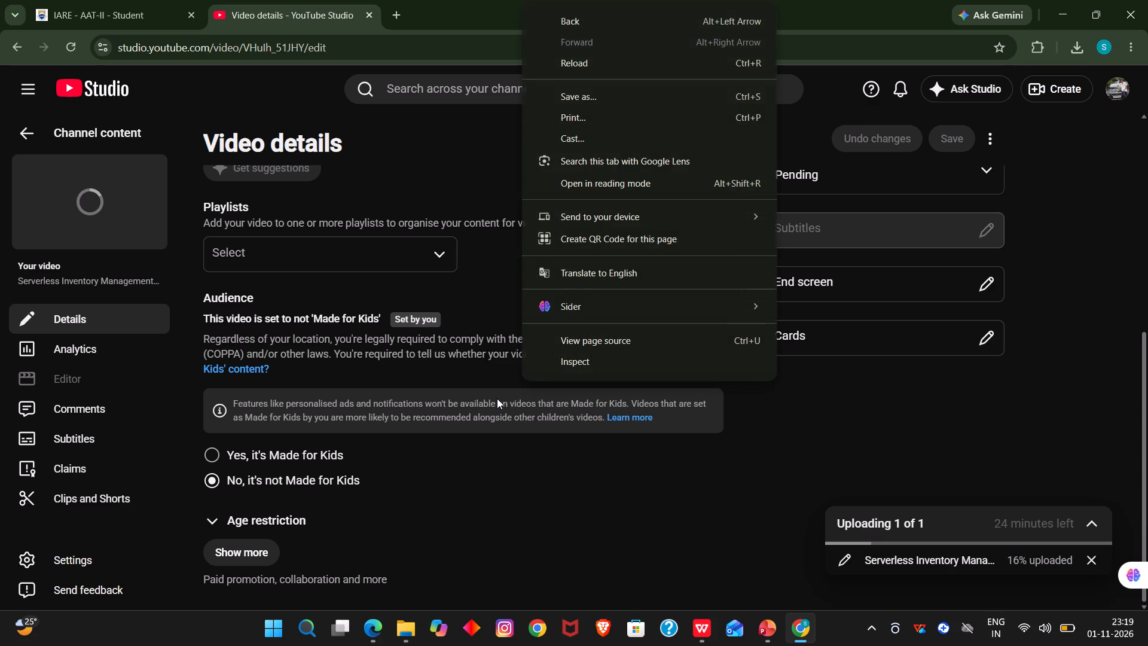
right_click(527, 535)
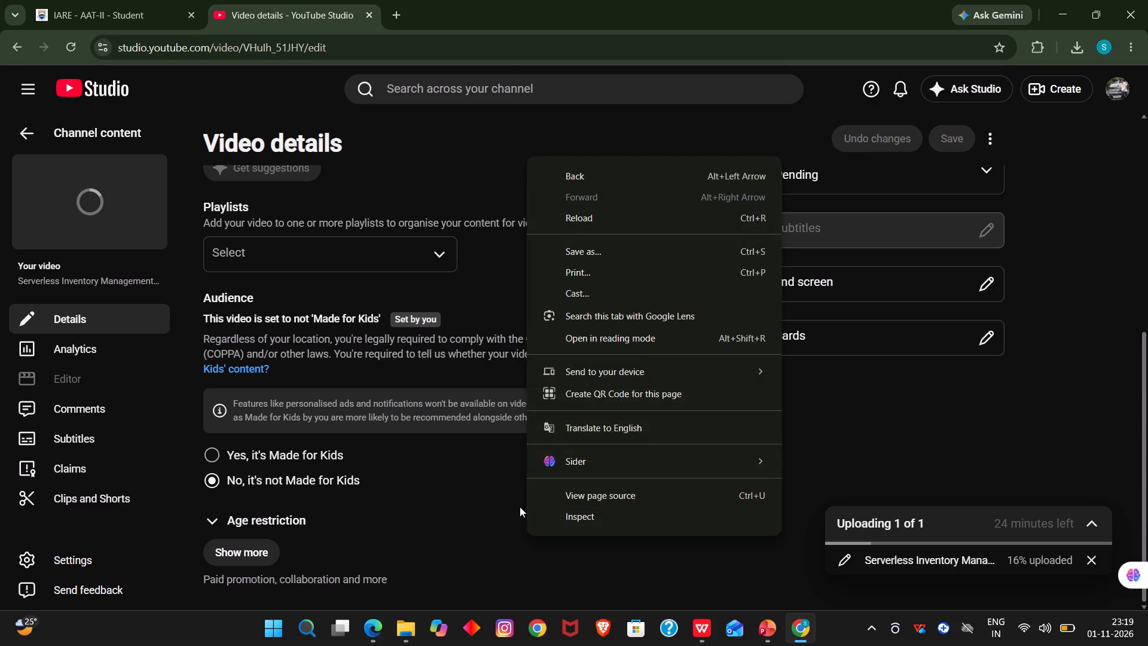